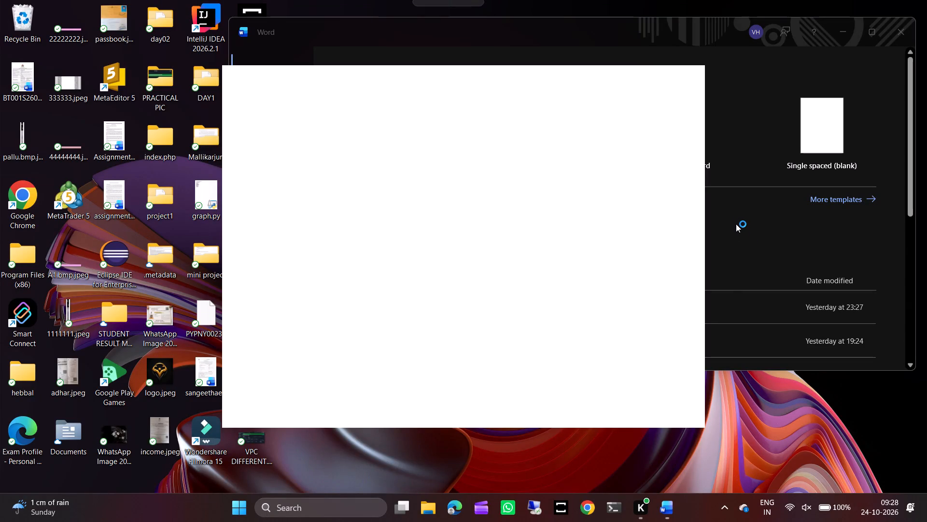
Open the recent document PRACTICAL16.docx from the AMRUTHA folder in Word and maximize its window.
left_click(736, 224)
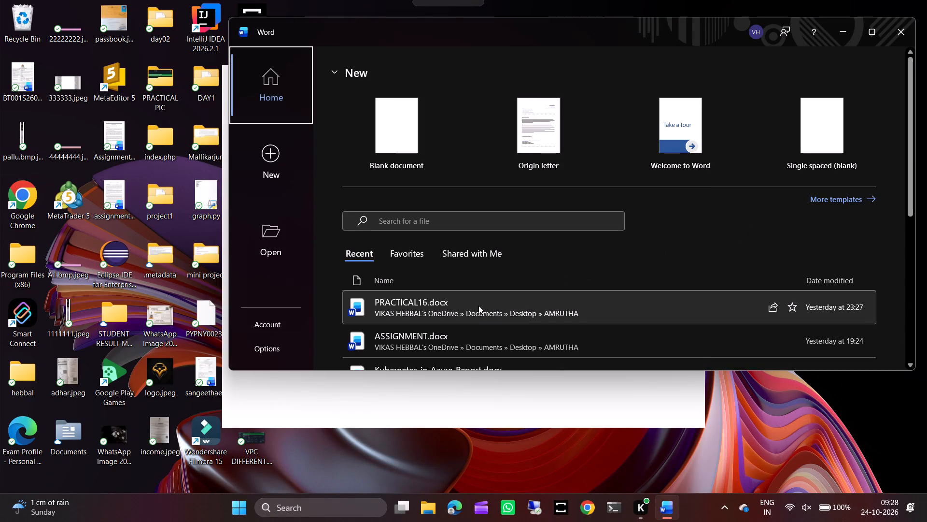
left_click(479, 305)
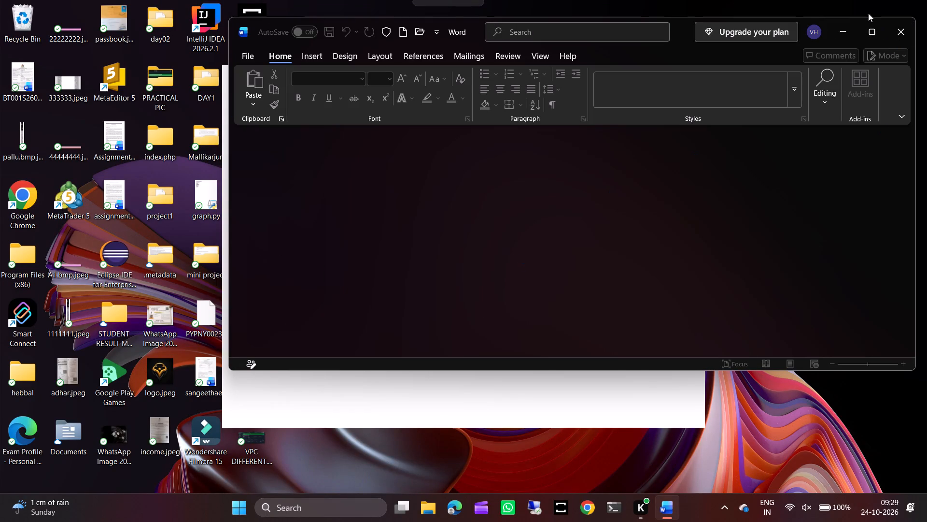
left_click(874, 39)
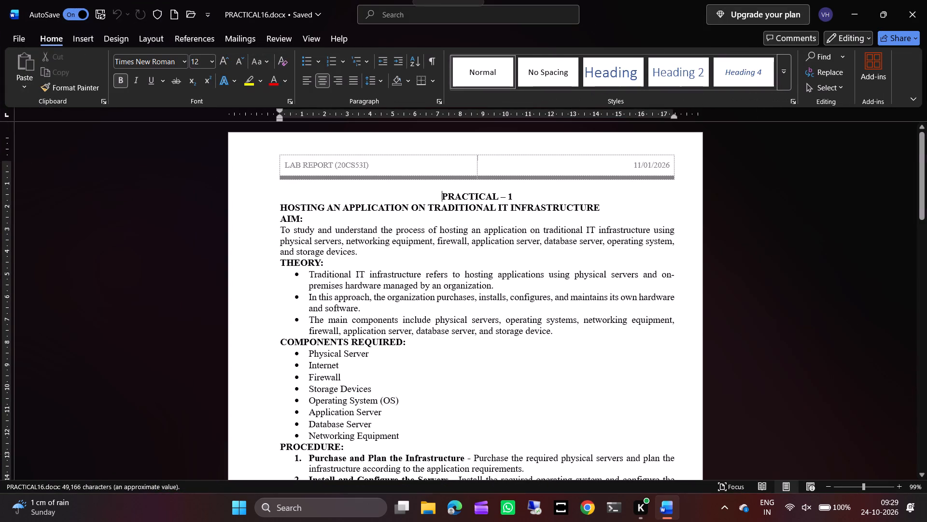
Look through the lab report's AWS practicals as far as the Azure free account practical, then back to the Application Load Balancer procedure.
scroll(572, 243, "down", 20)
scroll(572, 243, "down", 20)
scroll(572, 243, "down", 20)
scroll(572, 243, "down", 20)
scroll(572, 243, "down", 20)
scroll(572, 243, "down", 9)
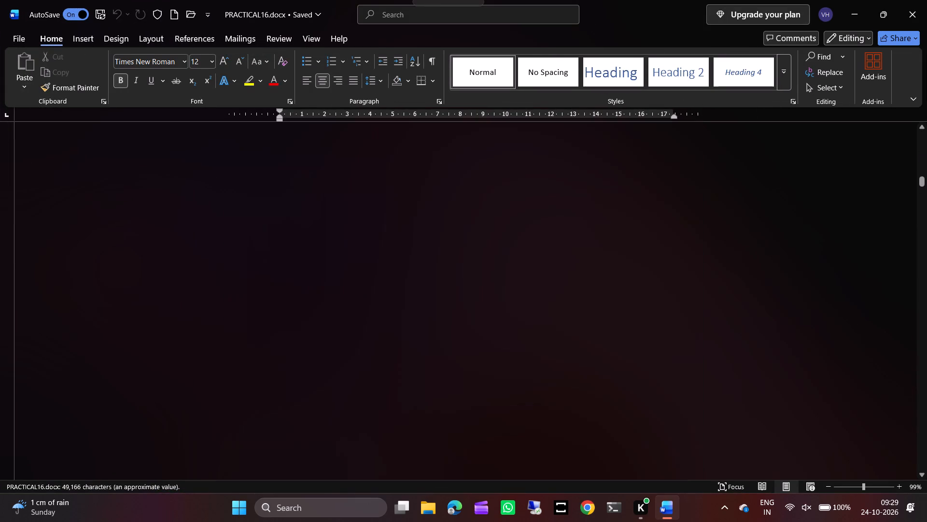
scroll(572, 243, "down", 20)
scroll(572, 243, "down", 20)
scroll(572, 243, "down", 20)
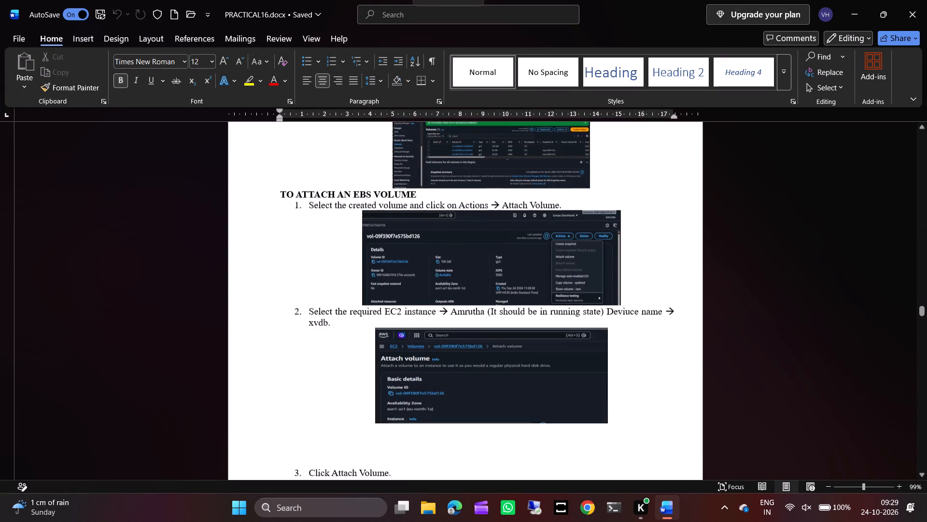
scroll(572, 243, "down", 10)
scroll(572, 243, "down", 20)
scroll(572, 243, "down", 20)
scroll(572, 243, "down", 8)
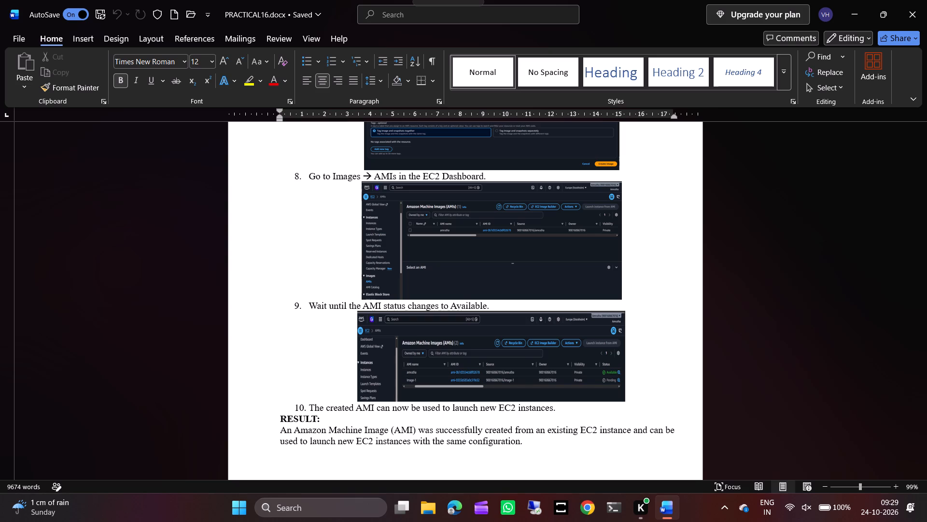
scroll(622, 283, "down", 13)
scroll(622, 283, "down", 20)
scroll(622, 283, "down", 20)
scroll(622, 283, "down", 20)
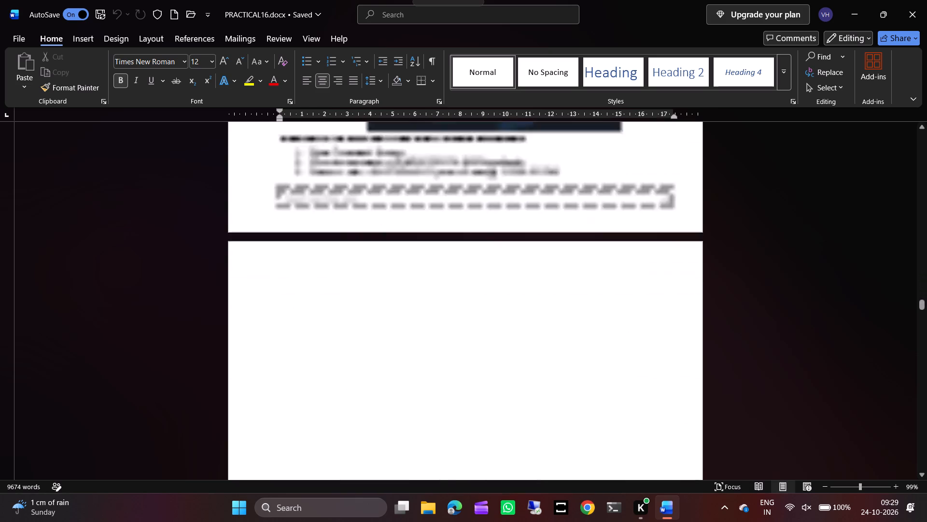
scroll(622, 283, "down", 20)
scroll(622, 283, "down", 20)
scroll(622, 283, "down", 9)
scroll(622, 283, "down", 20)
scroll(622, 283, "down", 20)
scroll(622, 283, "down", 19)
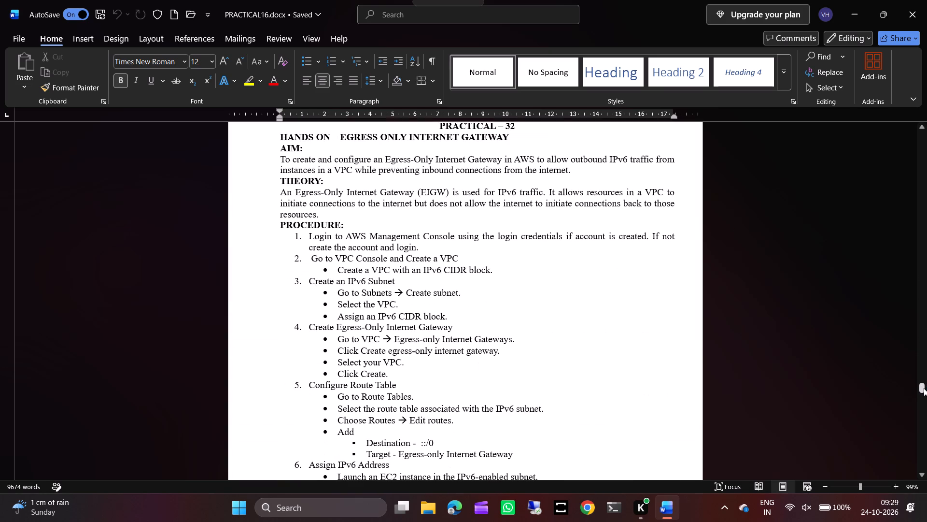
left_click_drag(924, 388, 921, 414)
scroll(467, 200, "up", 4)
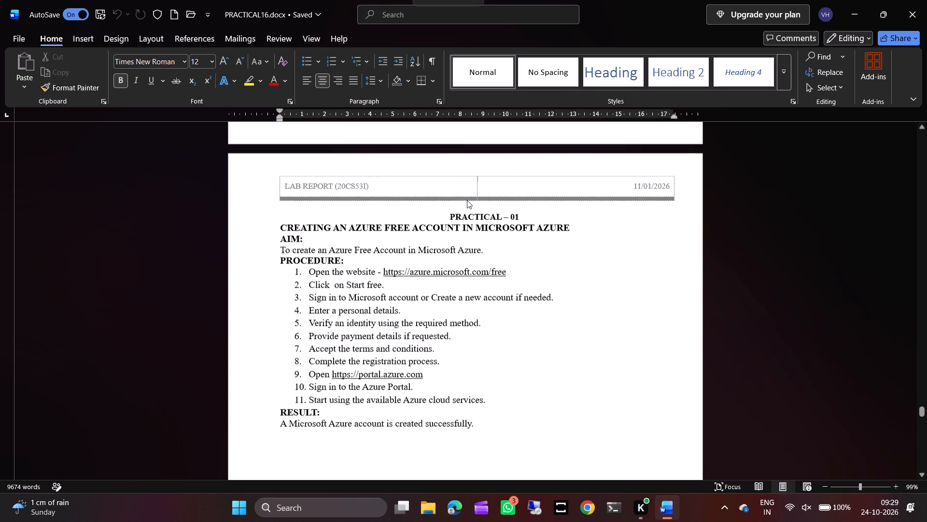
scroll(467, 200, "up", 9)
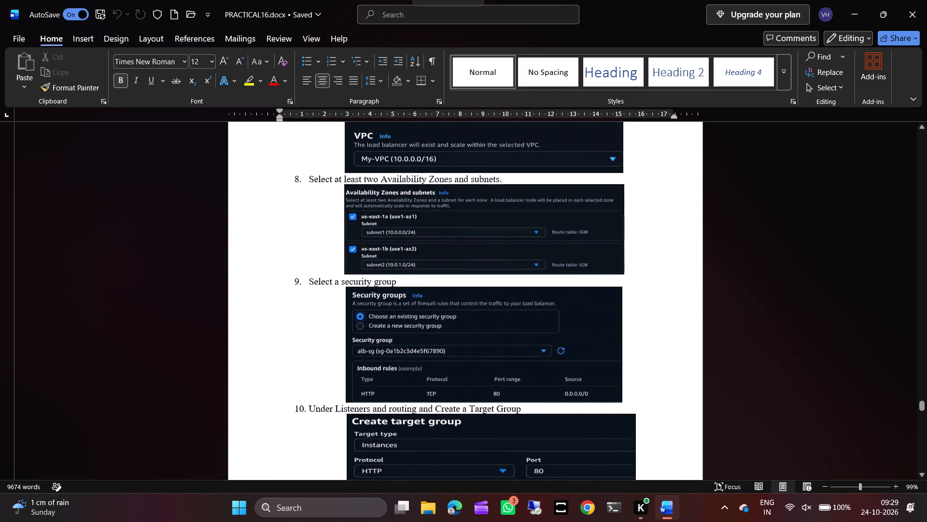
scroll(467, 200, "up", 10)
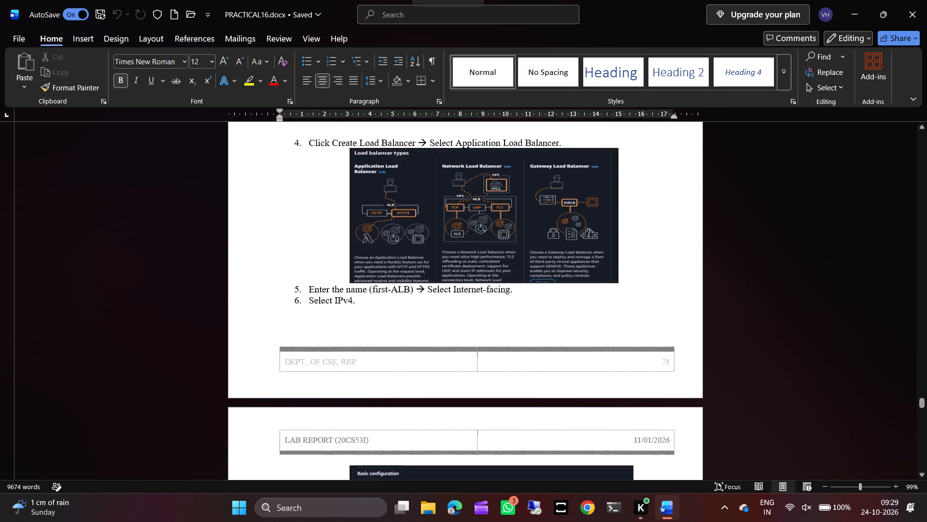
Look through the rest of the Application Load Balancer practical and on to the end of the Azure subscription practical.
scroll(467, 200, "up", 7)
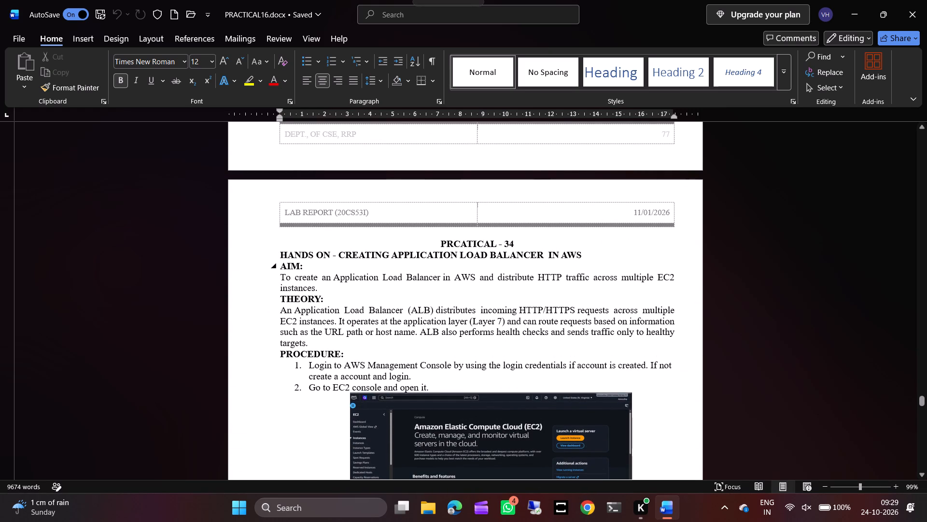
left_click_drag(924, 401, 925, 406)
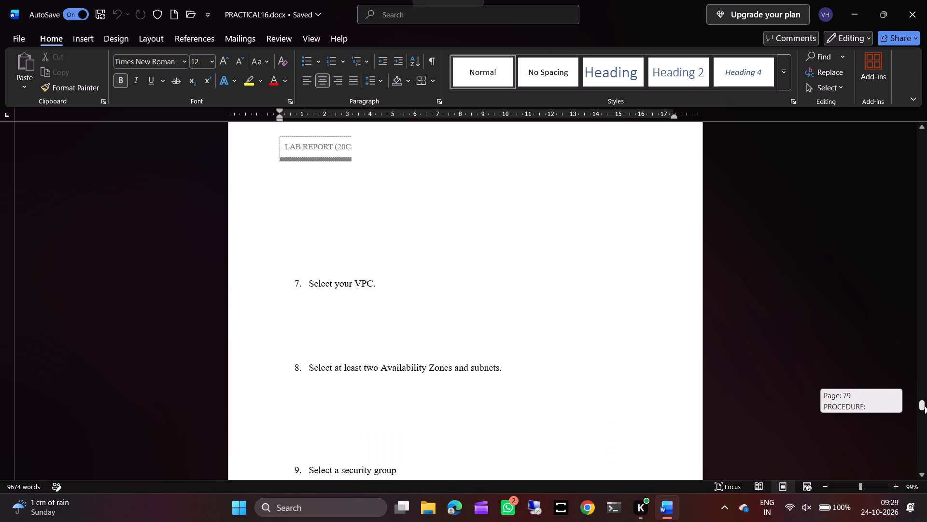
left_click_drag(925, 406, 925, 406)
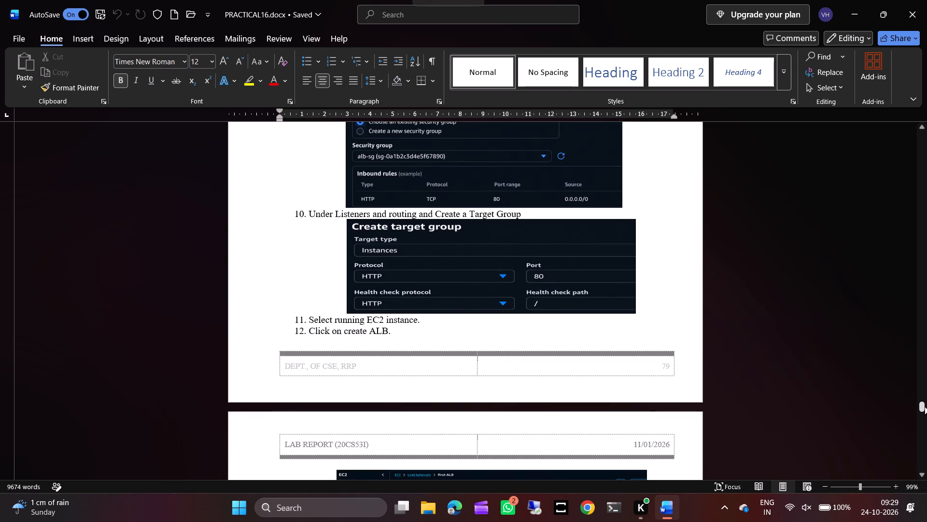
left_click_drag(922, 406, 921, 419)
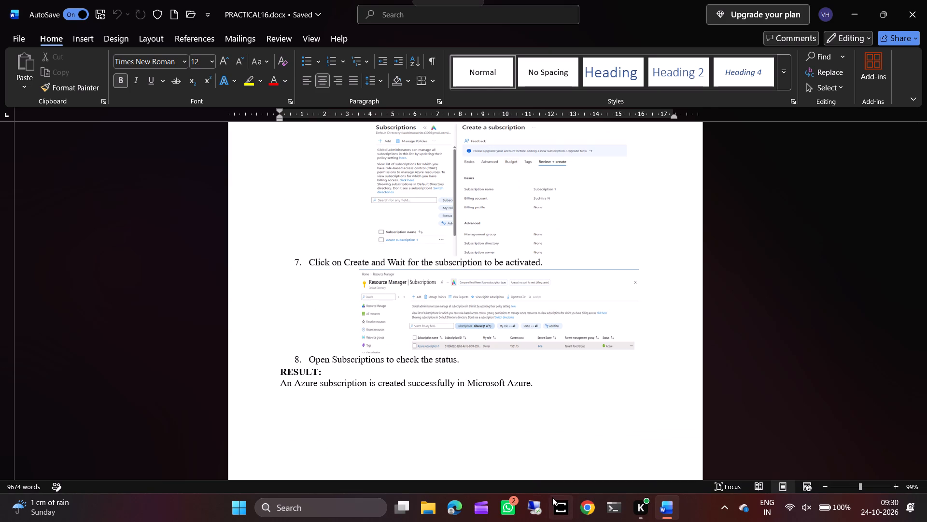
Switch to WhatsApp.
left_click(509, 504)
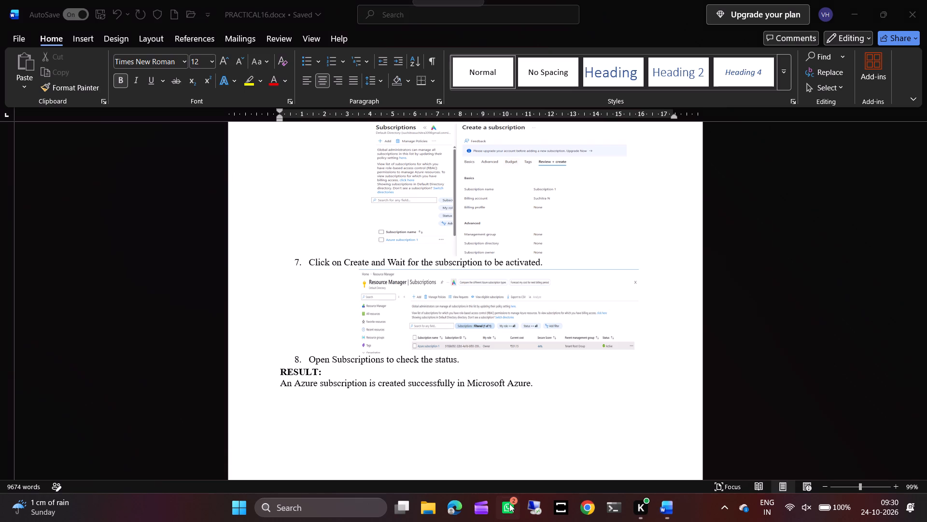
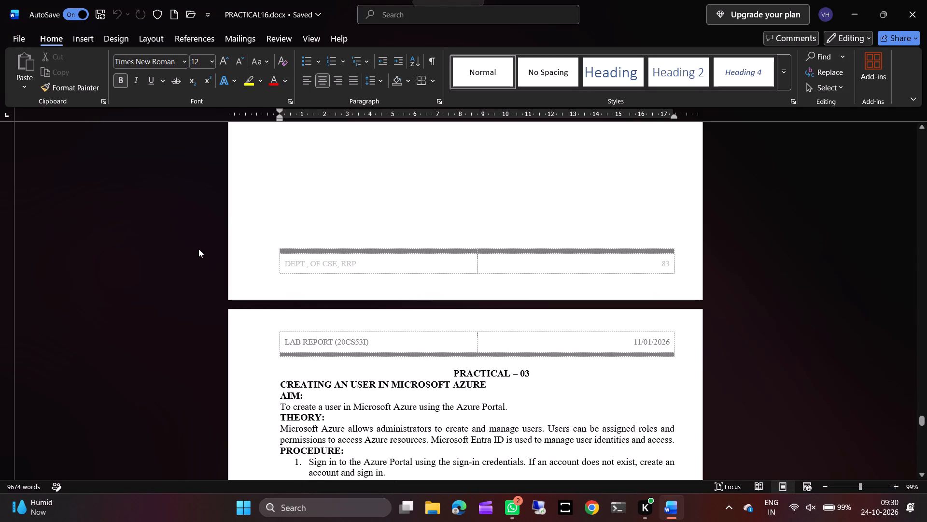
Create a new blank document.
left_click(19, 37)
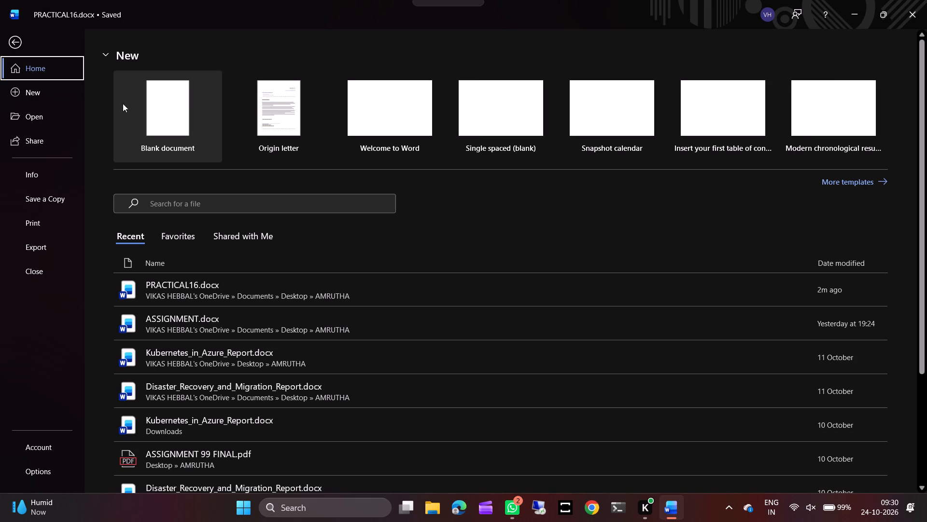
left_click(162, 104)
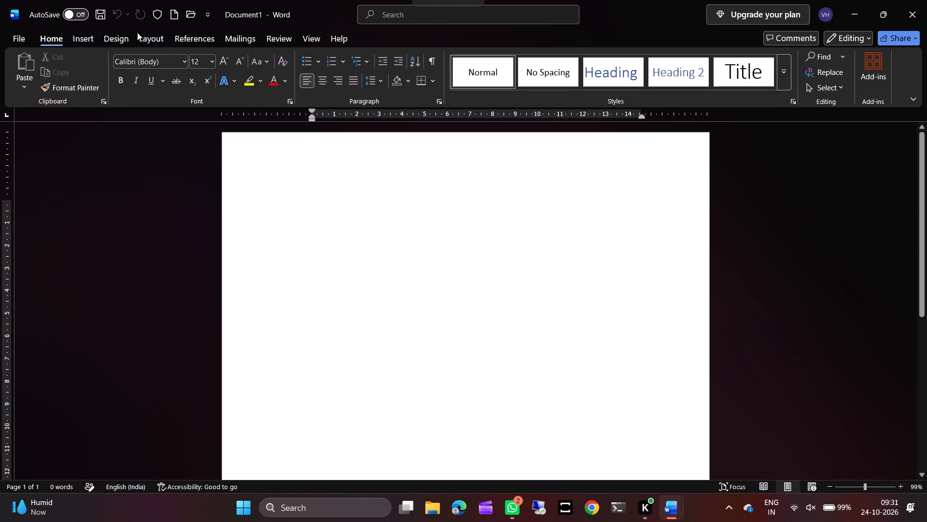
Open the page margin presets for the new blank document.
left_click(148, 33)
left_click(24, 70)
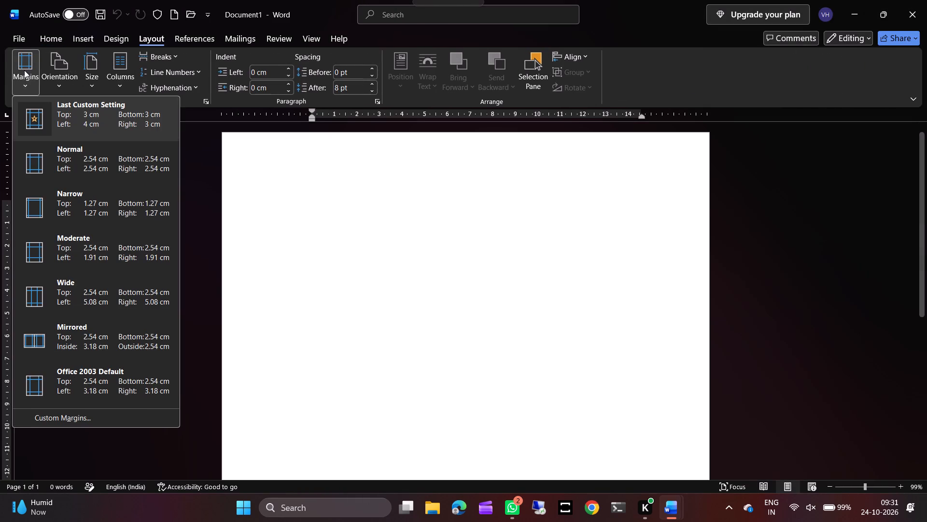
Apply the Narrow margin preset to the blank document.
left_click(63, 206)
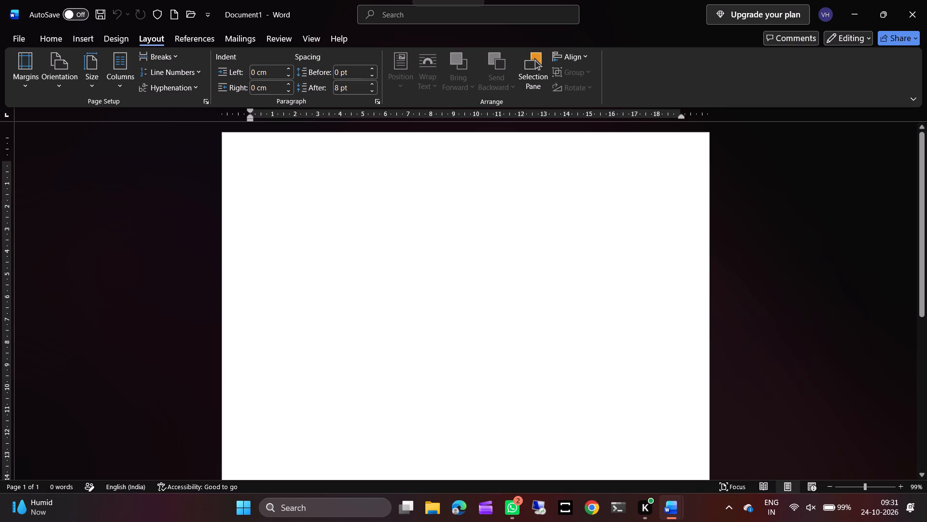
Insert the built-in Retrospect header on the page.
left_click_drag(283, 158, 91, 34)
left_click_drag(91, 34, 84, 38)
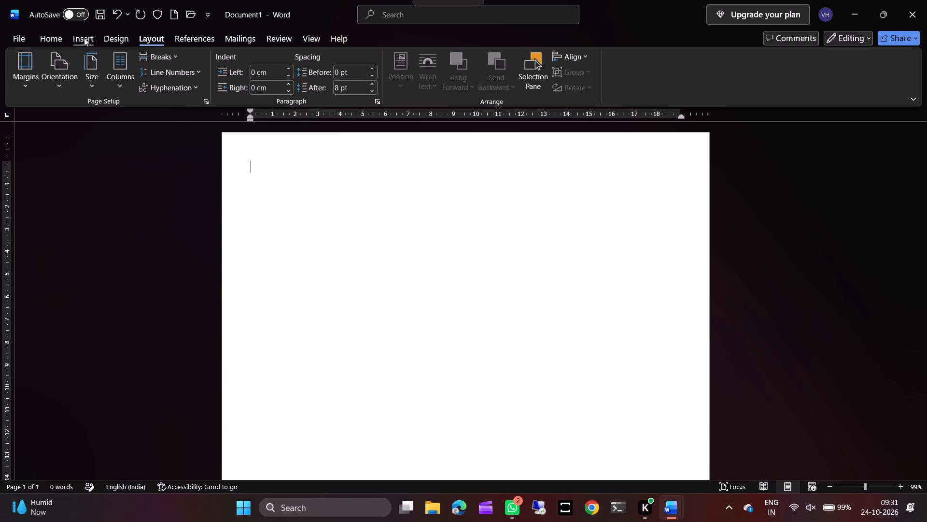
left_click(88, 35)
left_click(507, 61)
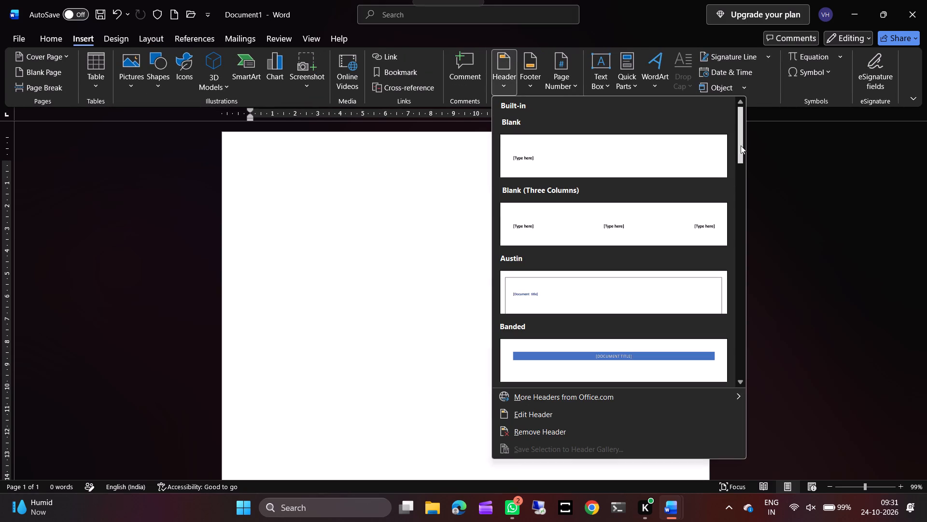
left_click_drag(742, 156, 744, 236)
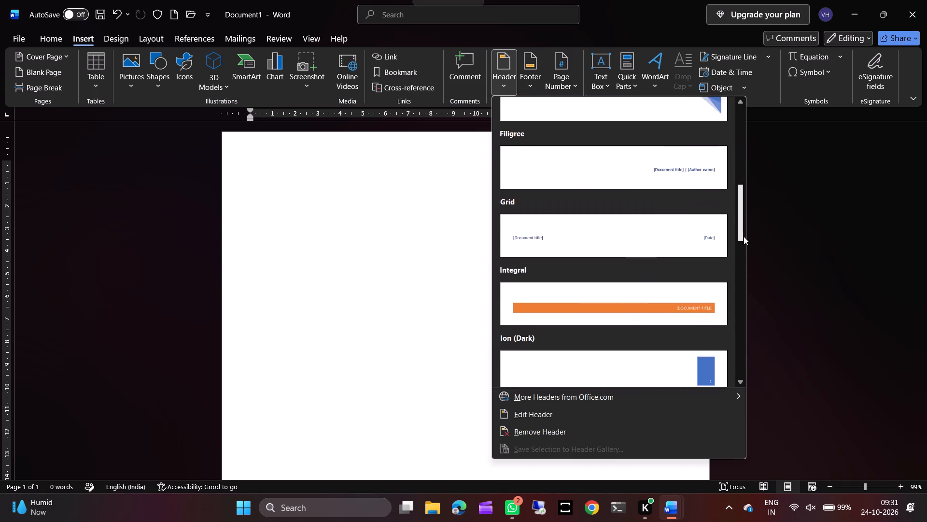
left_click_drag(744, 236, 738, 295)
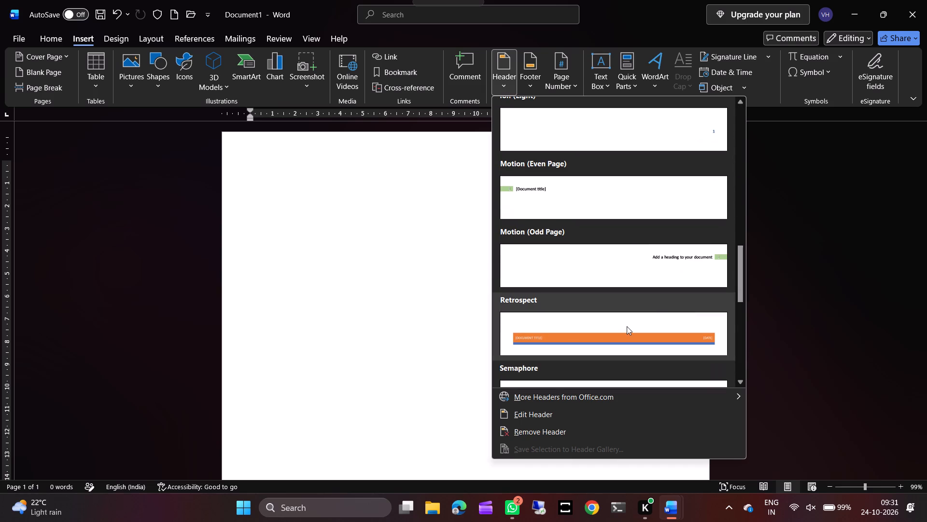
left_click(626, 326)
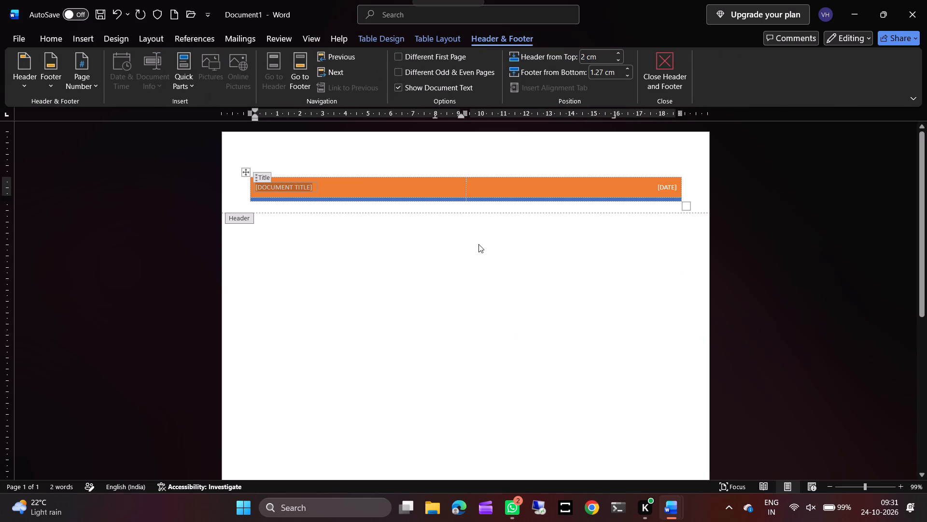
Replace the header's document title placeholder with LAB REPORT (20CS53I).
key("BackSpace")
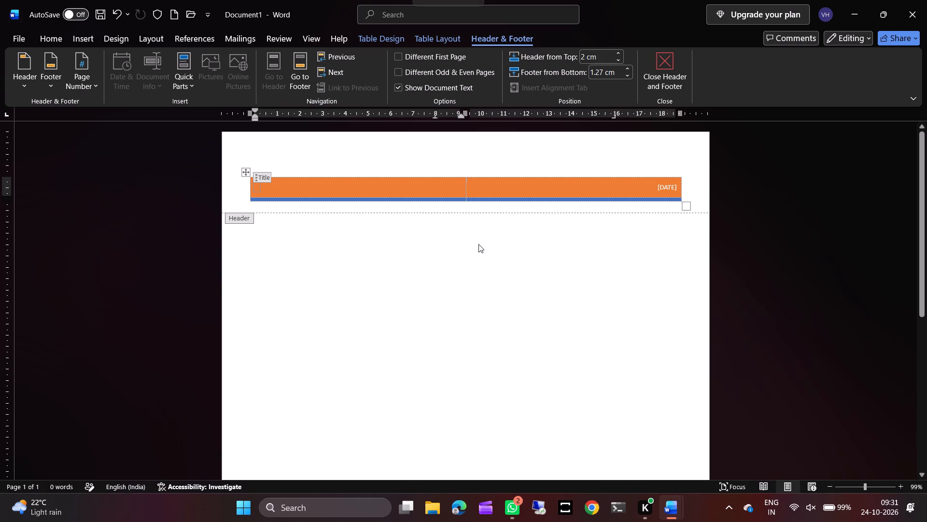
type("la")
key("b")
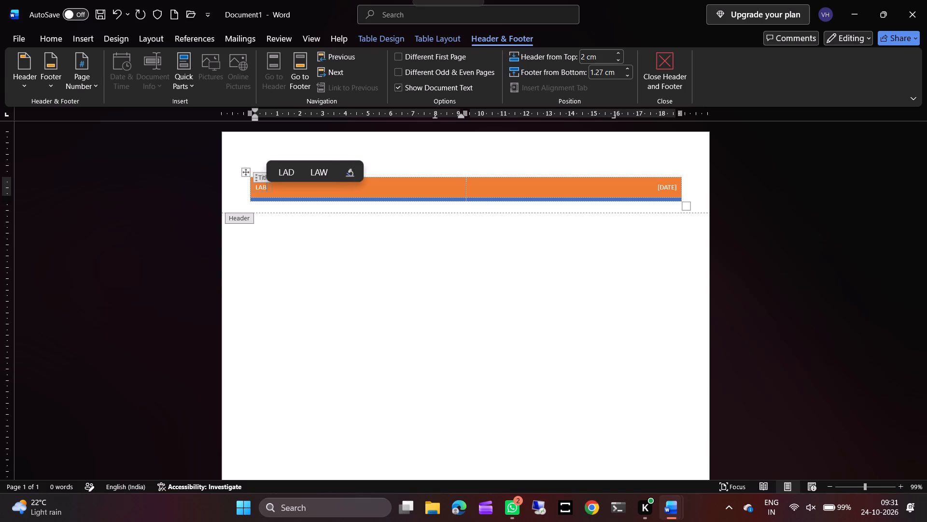
key("space")
type("report")
key("space")
key("shift+parenleft")
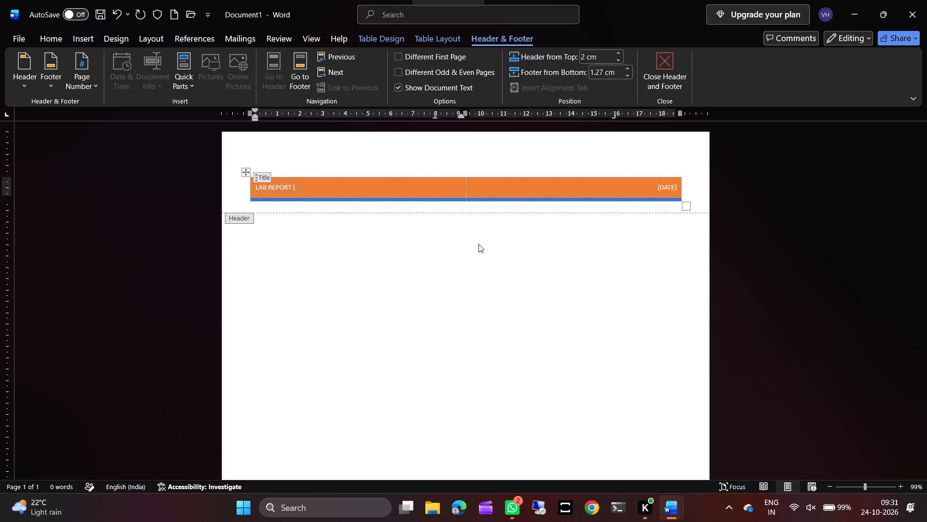
key("5")
key("BackSpace")
type("20cs")
type("53i)")
Format the header title in Times New Roman, size 10, with black font colour.
left_click_drag(321, 188, 318, 188)
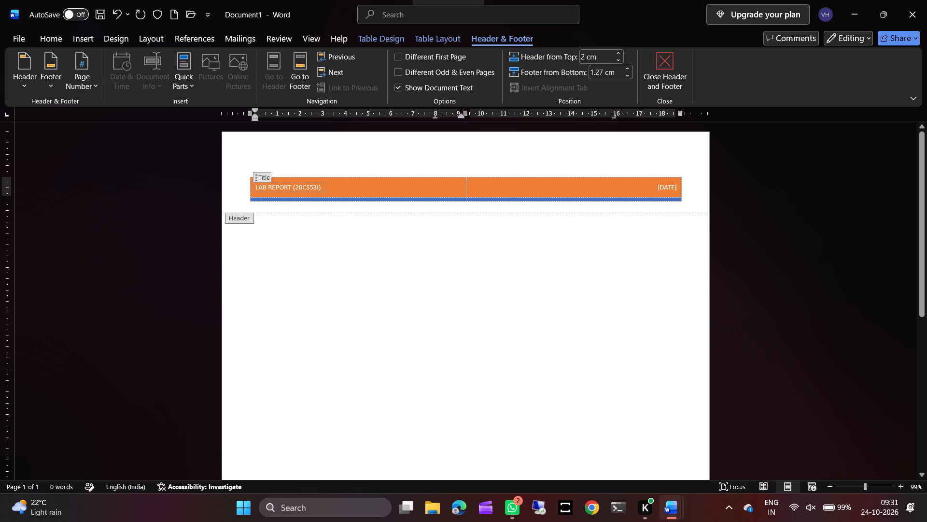
left_click_drag(318, 188, 267, 186)
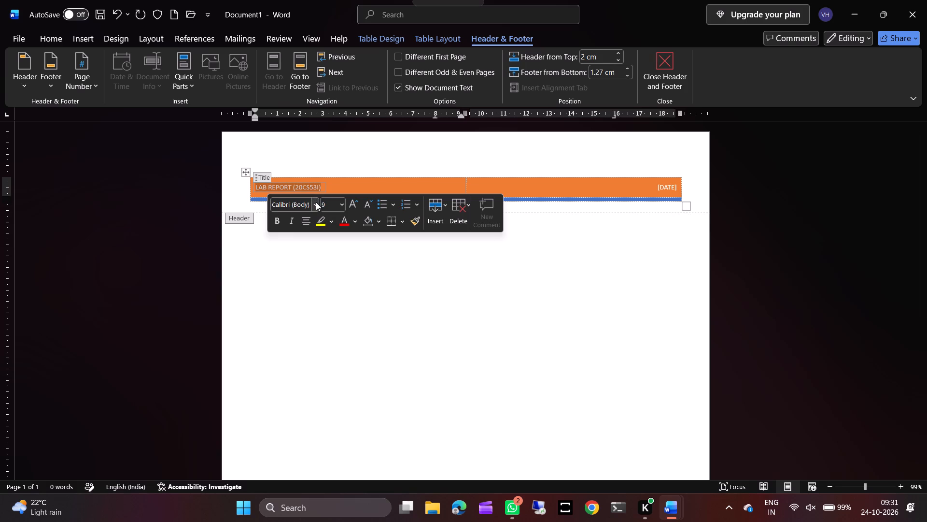
left_click(316, 202)
left_click(316, 290)
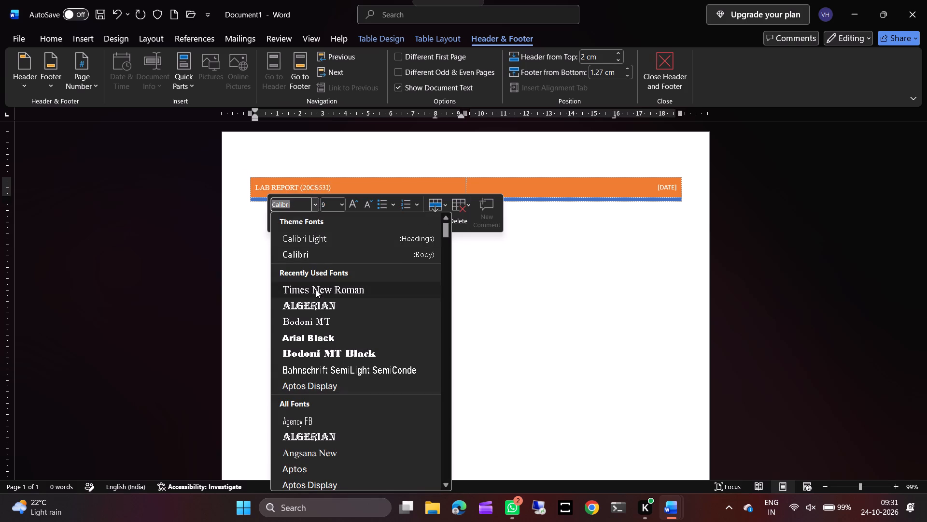
left_click(342, 204)
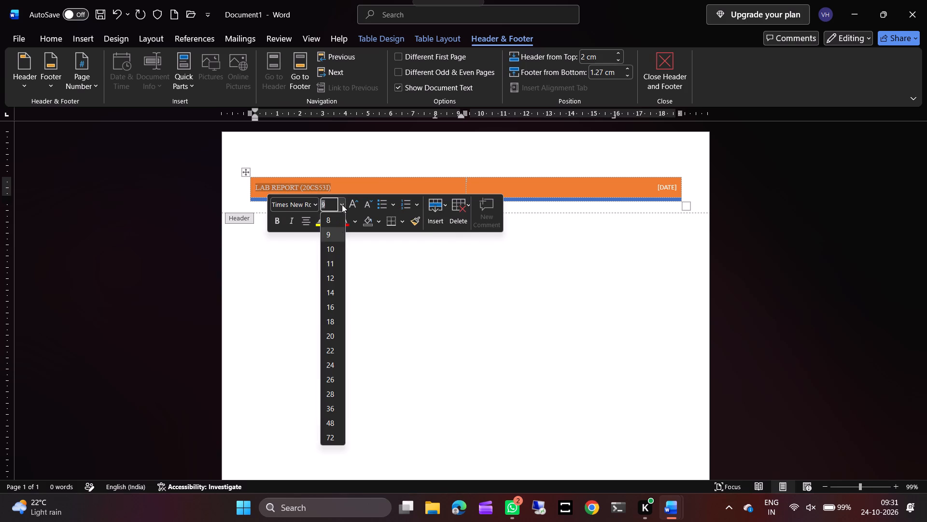
left_click(334, 249)
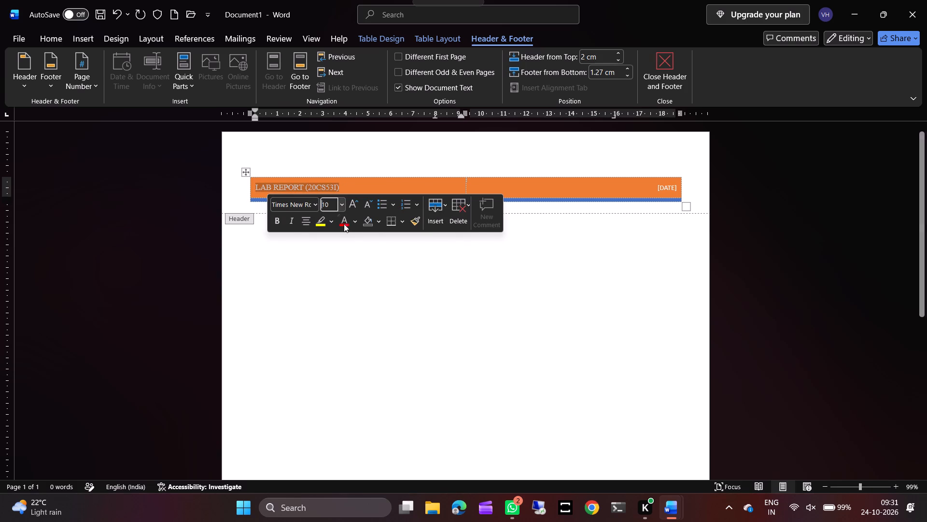
left_click(353, 225)
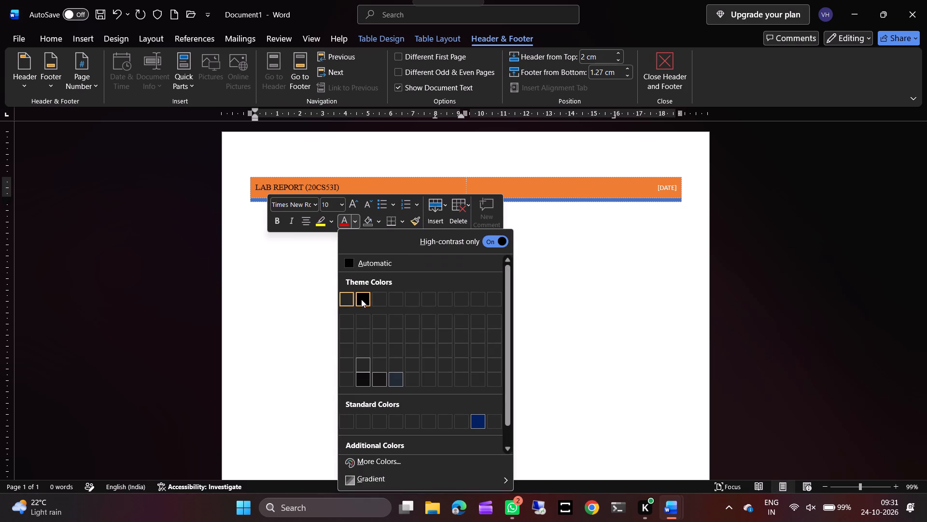
left_click(361, 299)
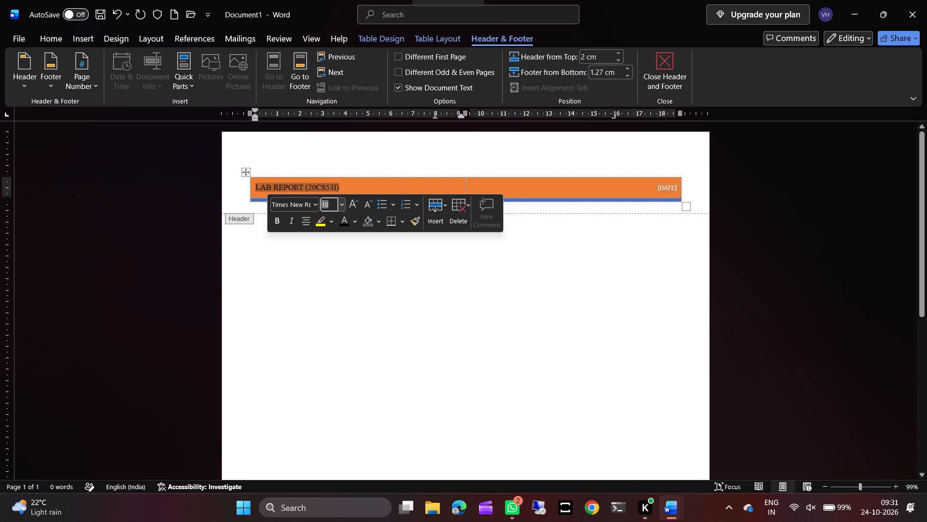
Replace the header's date placeholder with 2026-27.
left_click(672, 190)
key("BackSpace")
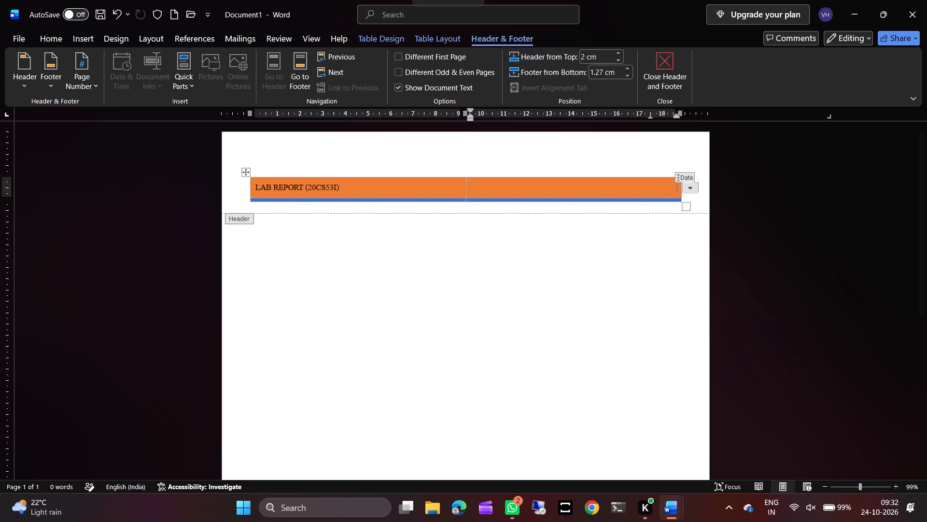
type("20")
type("26-27")
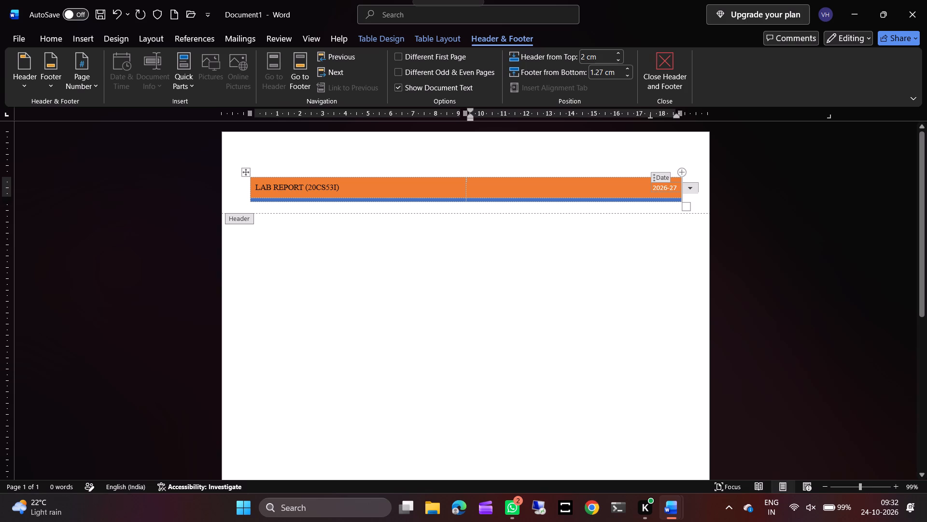
Format the header's date text in black Times New Roman, size 10.
left_click_drag(674, 186, 653, 190)
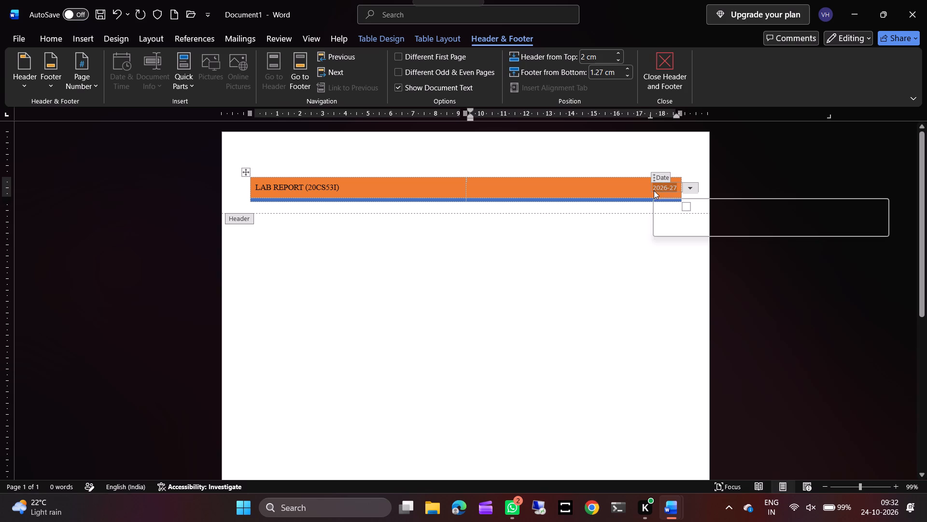
left_click(729, 228)
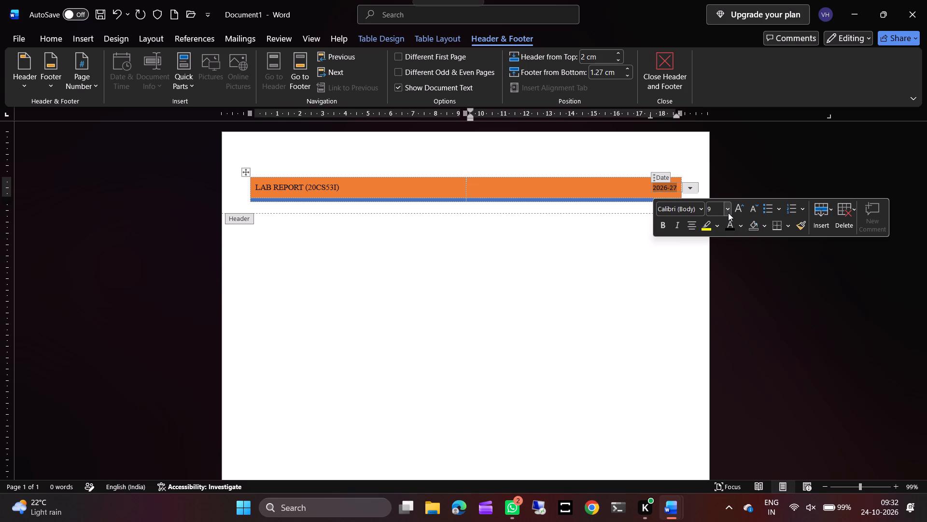
left_click(728, 212)
left_click(717, 248)
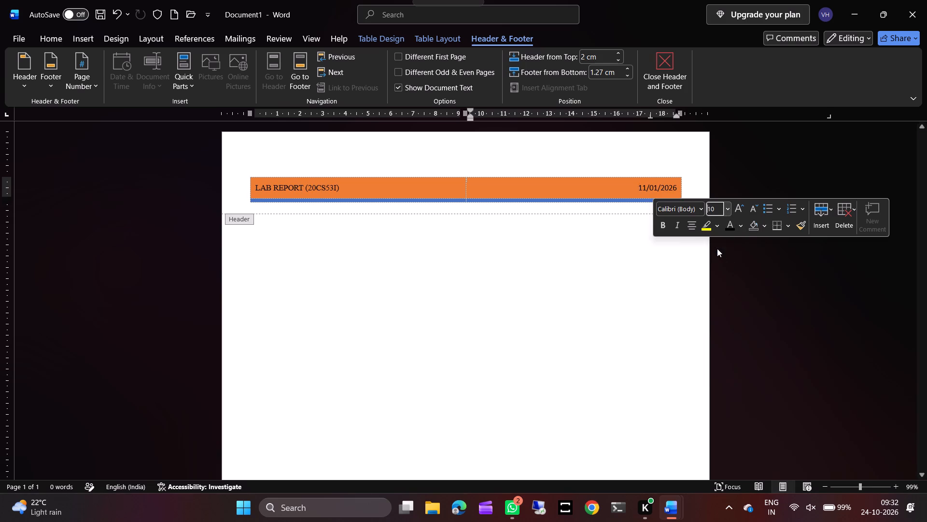
left_click_drag(700, 207, 696, 279)
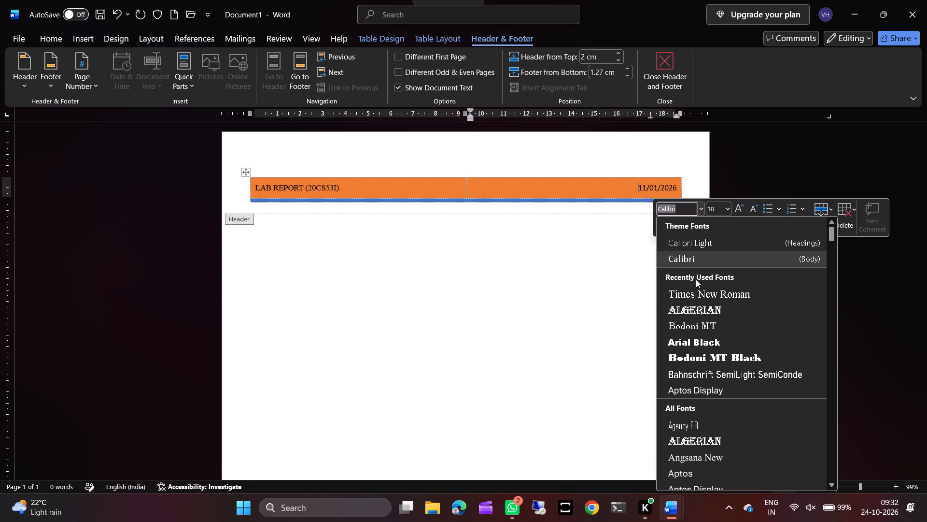
left_click_drag(696, 279, 693, 292)
left_click(693, 292)
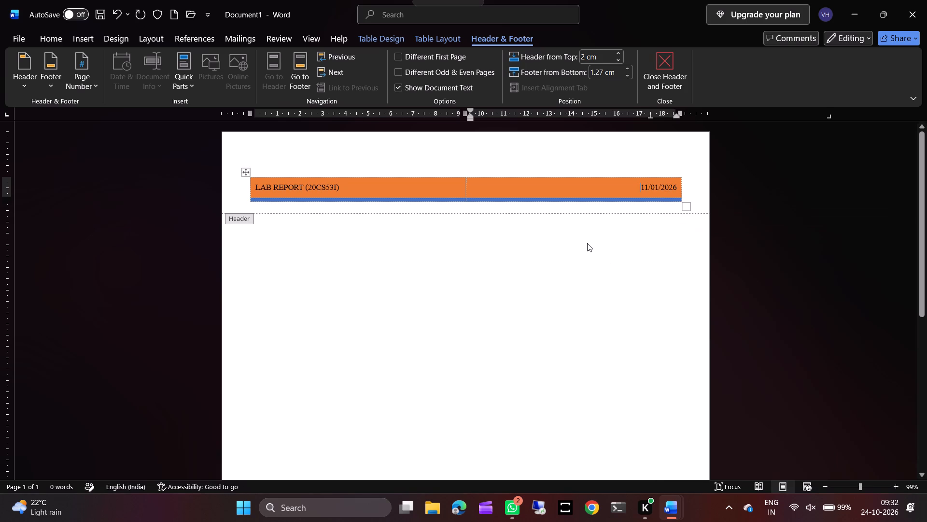
Set the header's distance from the top of the page to 1 cm and return to the document body.
left_click(618, 58)
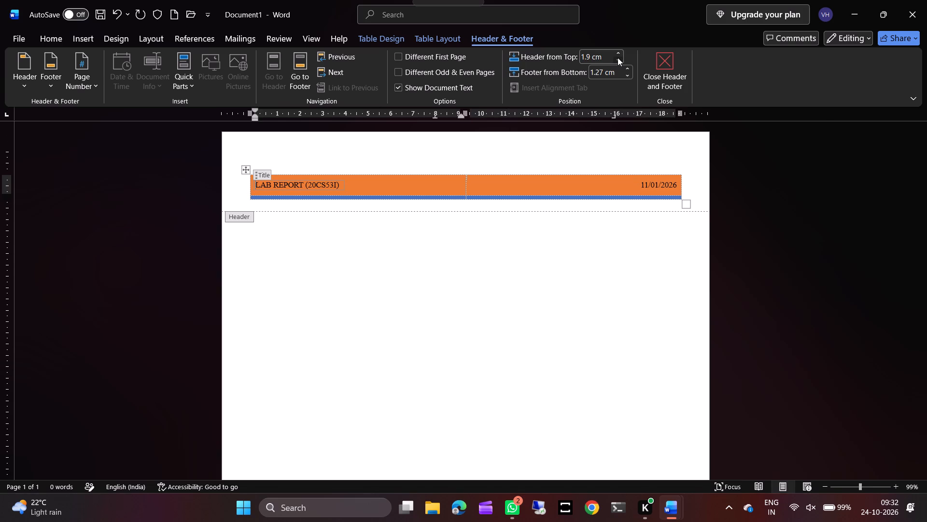
left_click(618, 58)
left_click(618, 58)
double_click(618, 58)
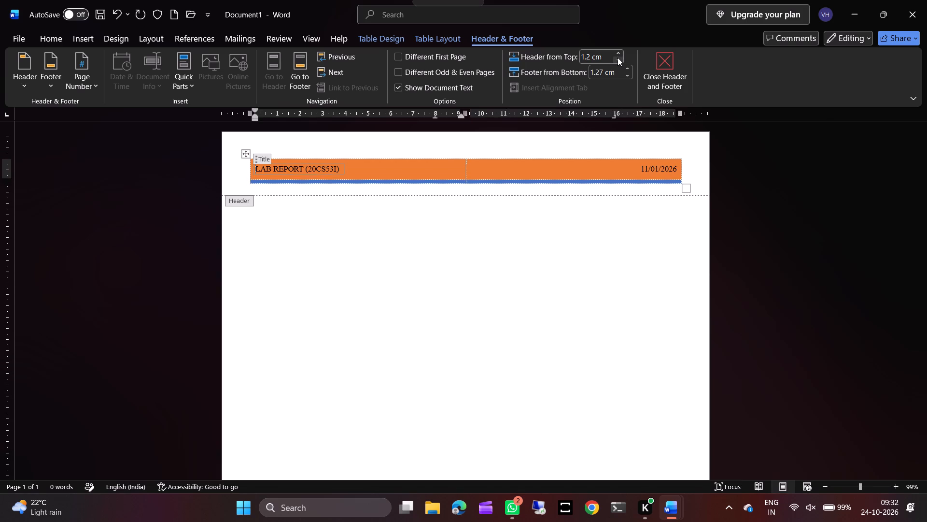
left_click(618, 58)
left_click(618, 58)
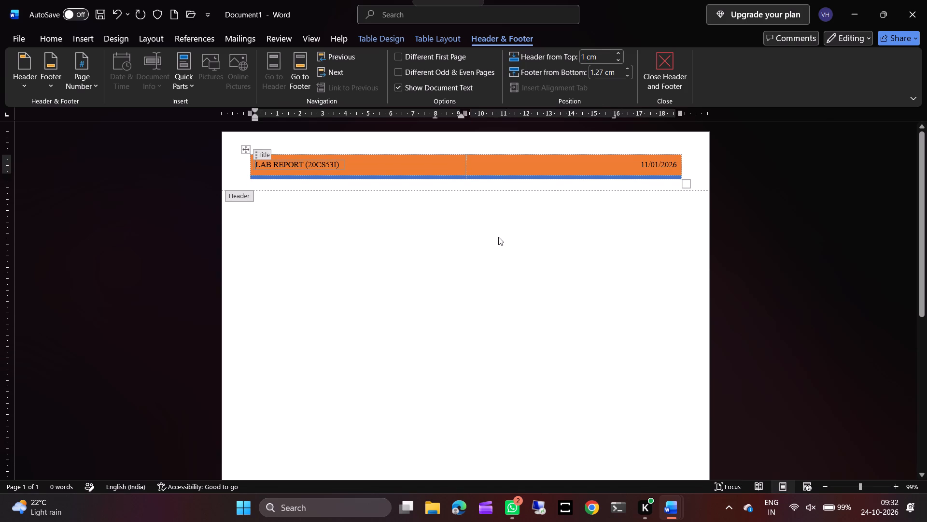
double_click(498, 237)
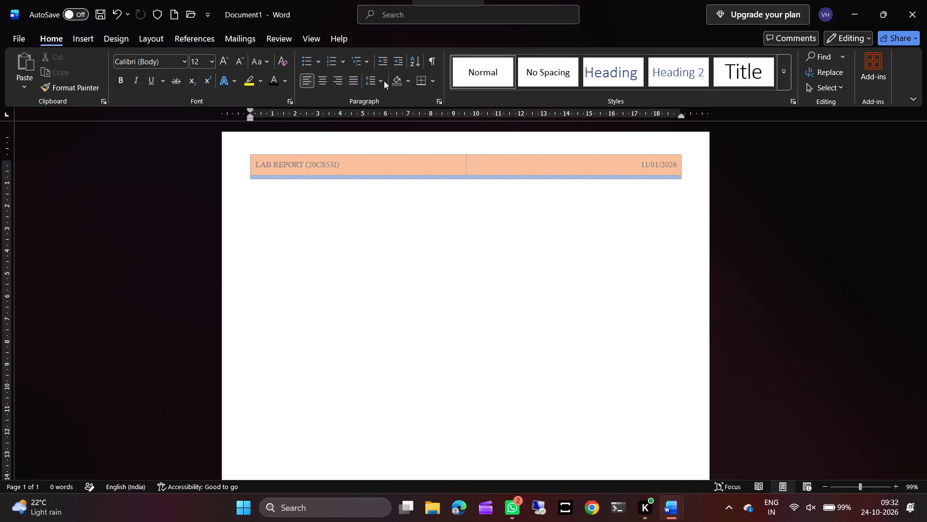
Insert the built-in Retrospect footer with the author name and page number.
left_click(89, 43)
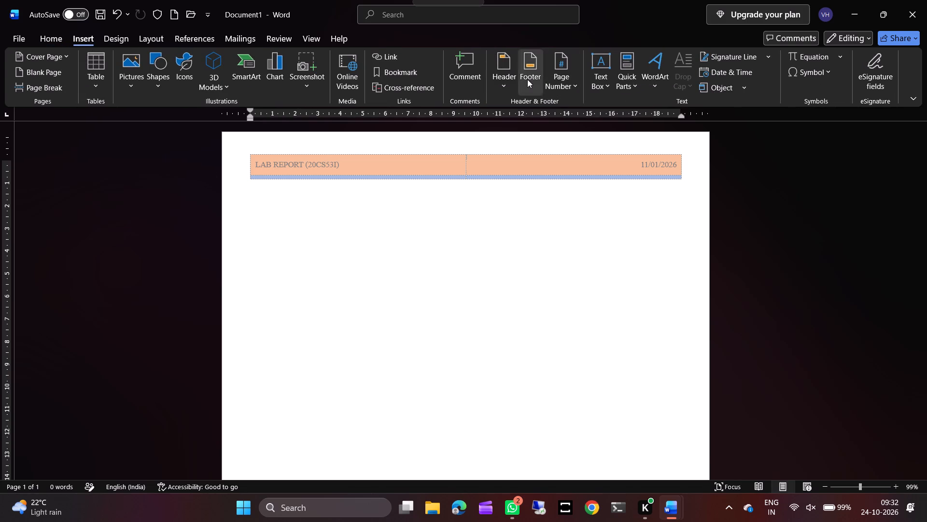
left_click(527, 79)
left_click_drag(766, 139, 766, 269)
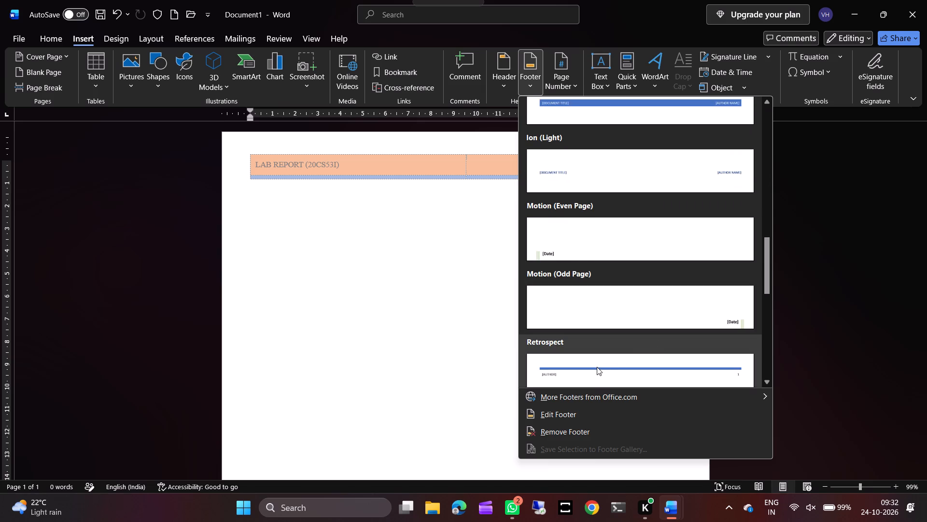
left_click(597, 367)
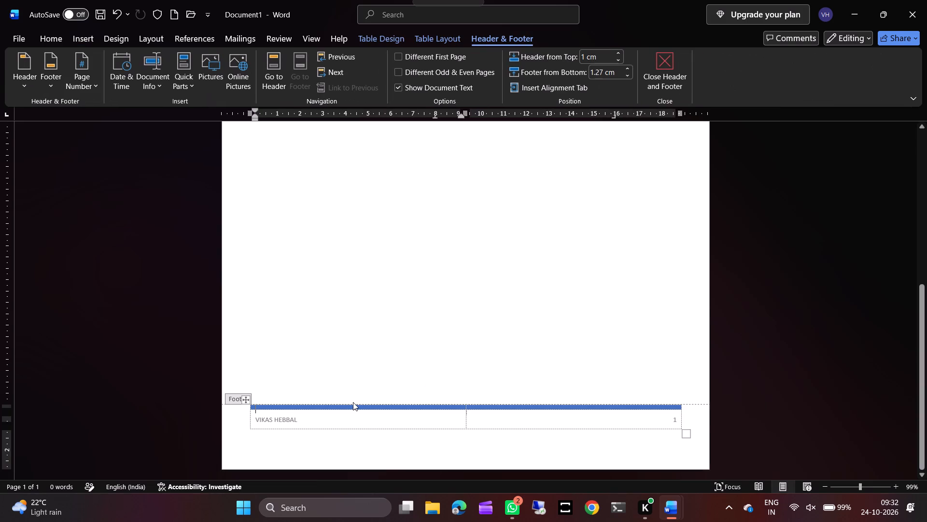
Change the shading of both halves of the footer's blue bar to black.
left_click(85, 40)
left_click(59, 41)
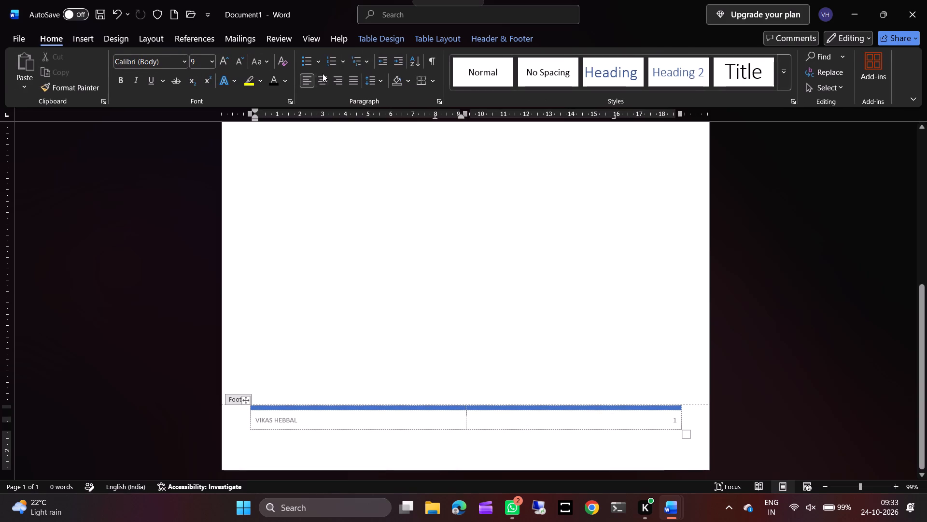
left_click(398, 83)
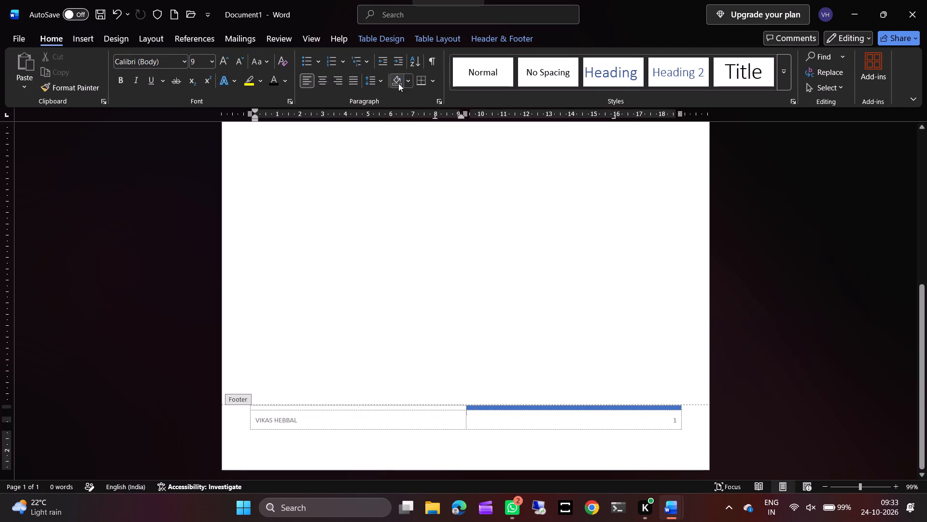
left_click(408, 84)
left_click(409, 141)
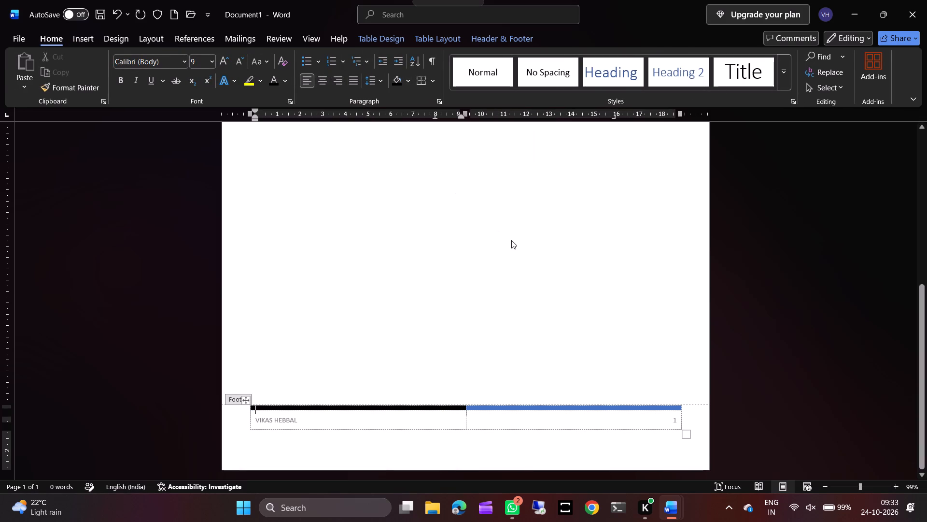
key("Right")
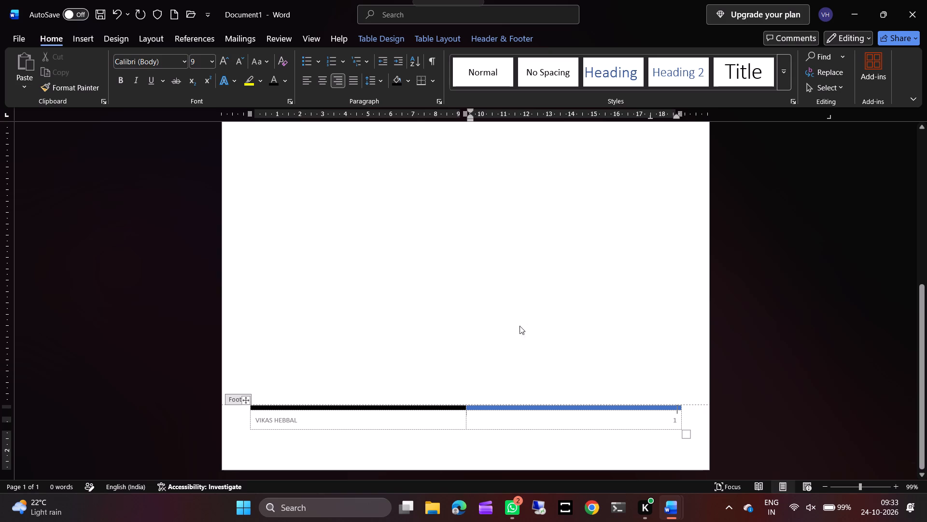
left_click(396, 82)
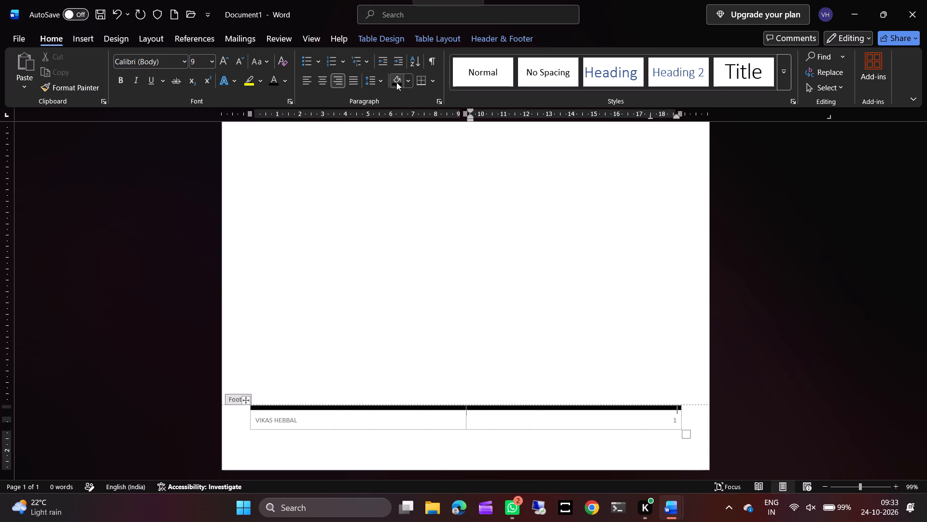
Replace the author name in the footer with DEPT., OF CSE, RRP.
double_click(295, 422)
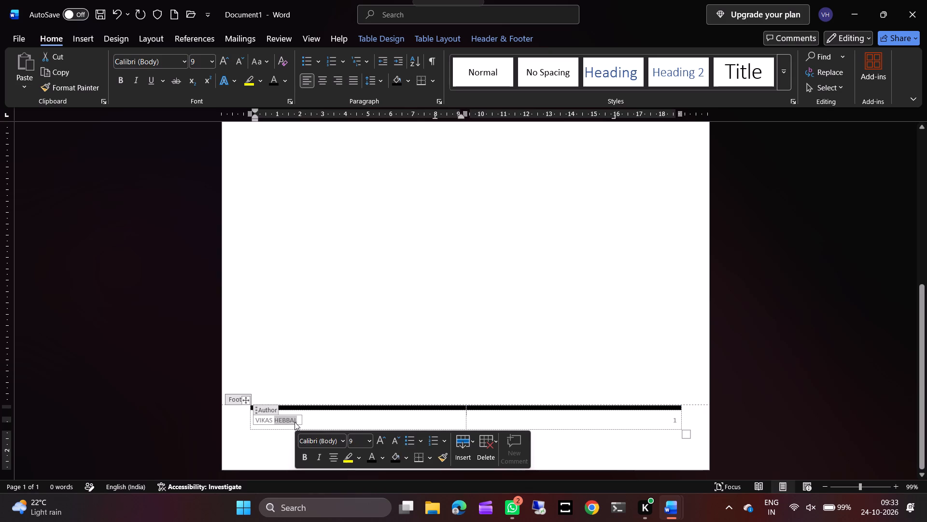
key("BackSpace")
key("BackSpace")
key("BackSpace")
key("BackSpace")
key("BackSpace")
key("BackSpace")
key("BackSpace")
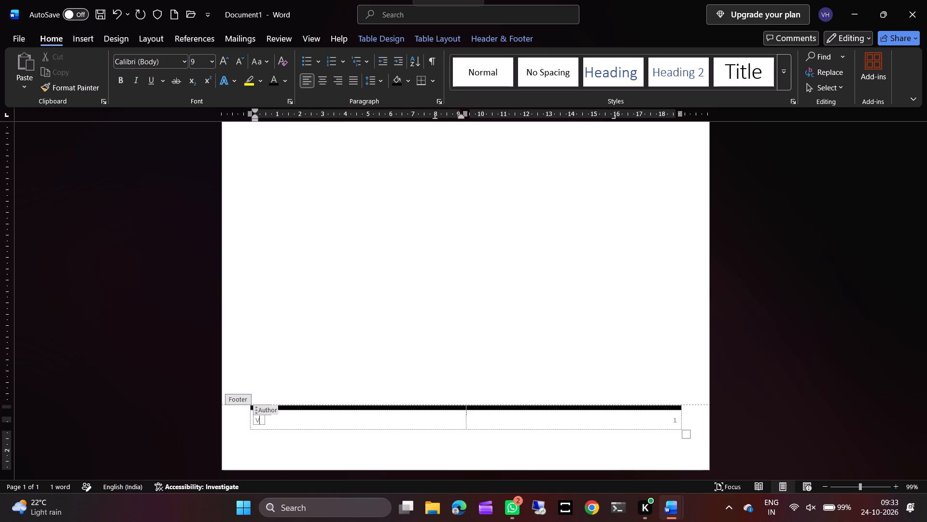
type("dep")
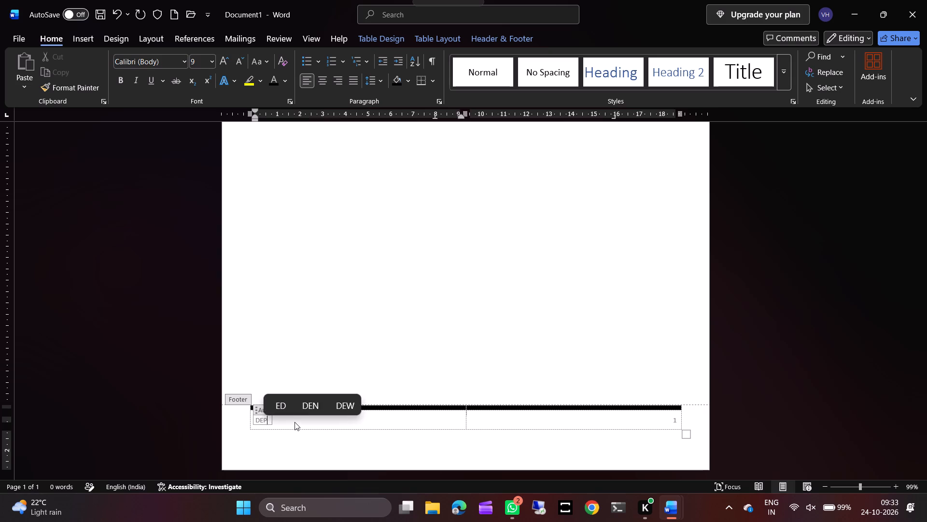
type("t., of cse")
type(", rrp")
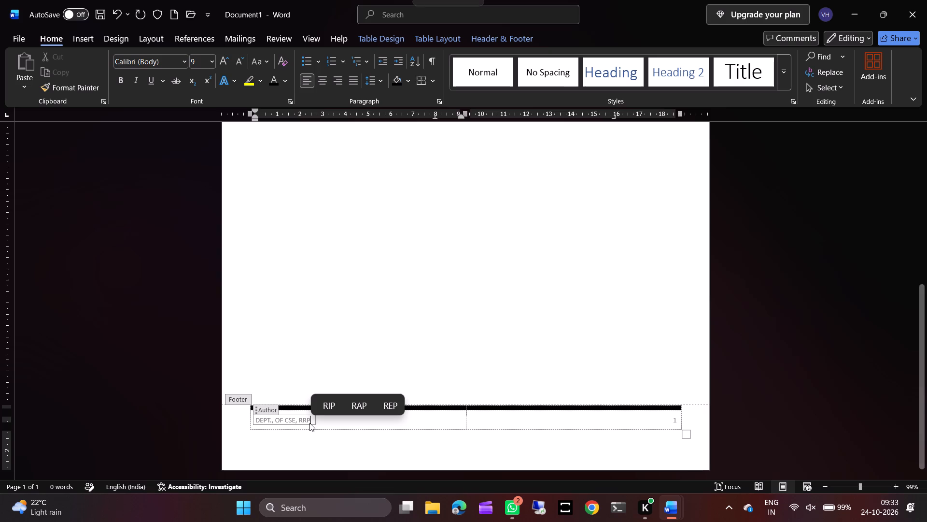
Format the footer's department text in black Times New Roman, size 10.
left_click_drag(310, 418, 251, 416)
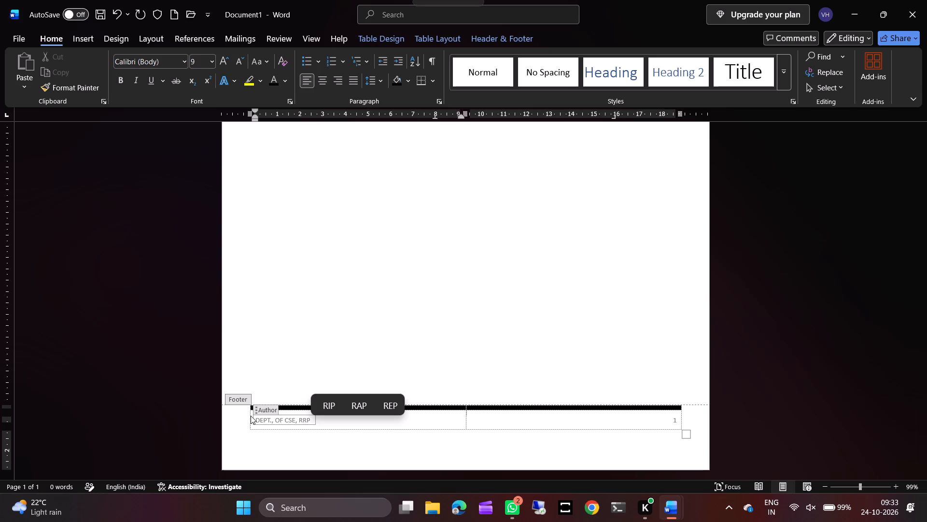
left_click_drag(251, 416, 256, 419)
left_click(256, 419)
left_click_drag(256, 419, 283, 422)
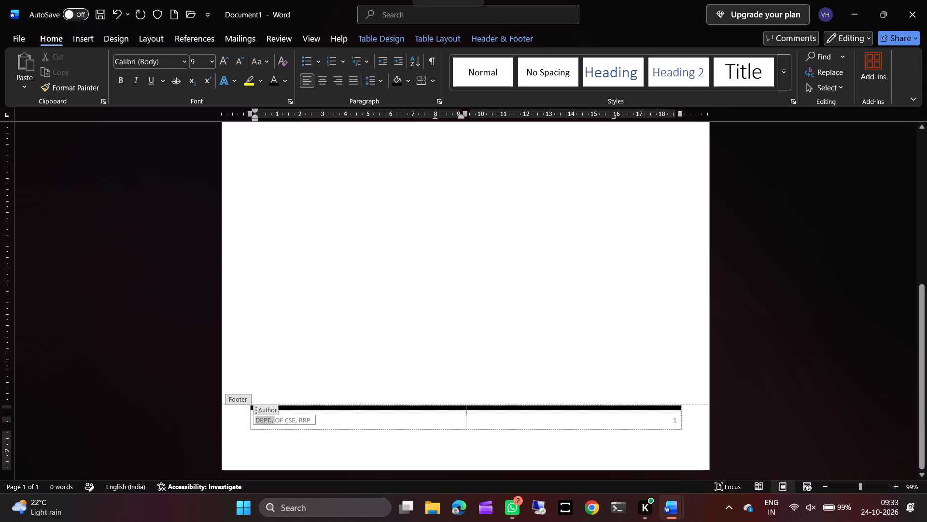
left_click_drag(283, 422, 315, 423)
left_click(361, 444)
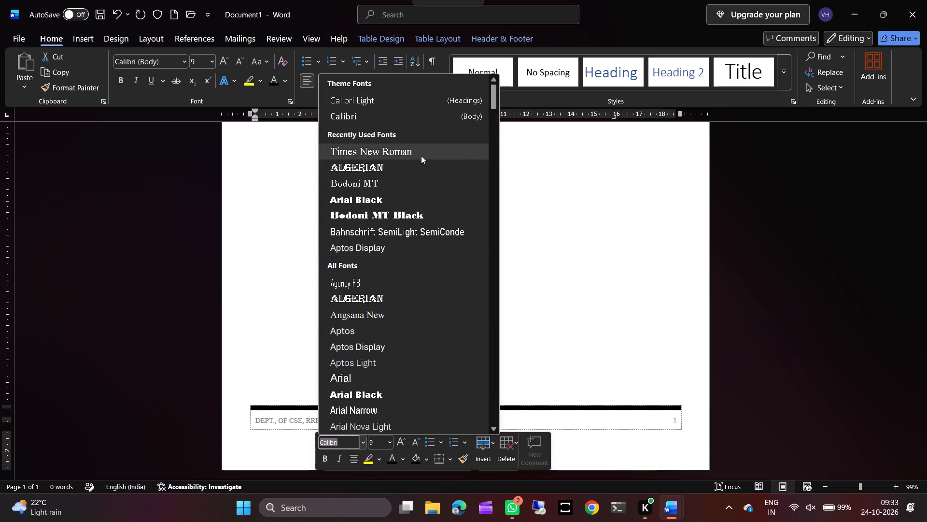
left_click(421, 156)
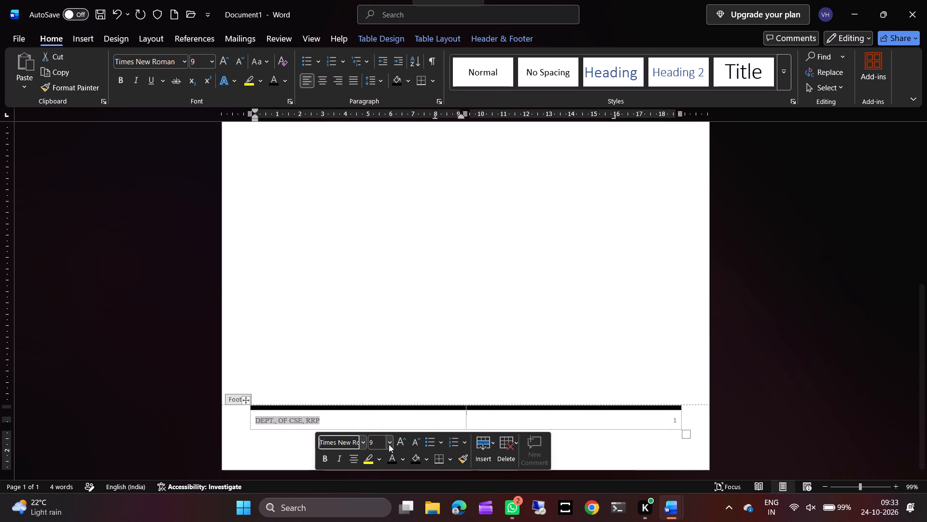
left_click(389, 444)
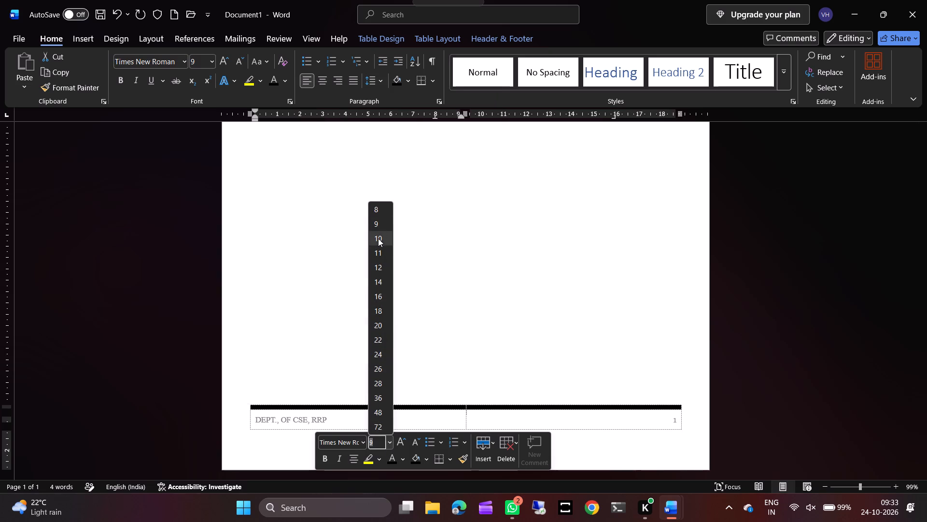
left_click(378, 238)
left_click(393, 459)
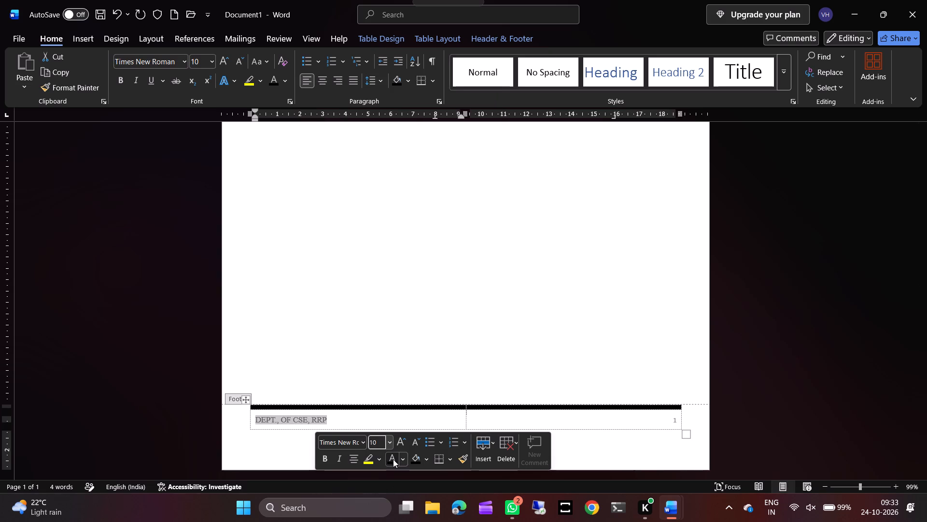
Delete the page number from the footer's right-hand cell.
left_click(673, 420)
key("Right")
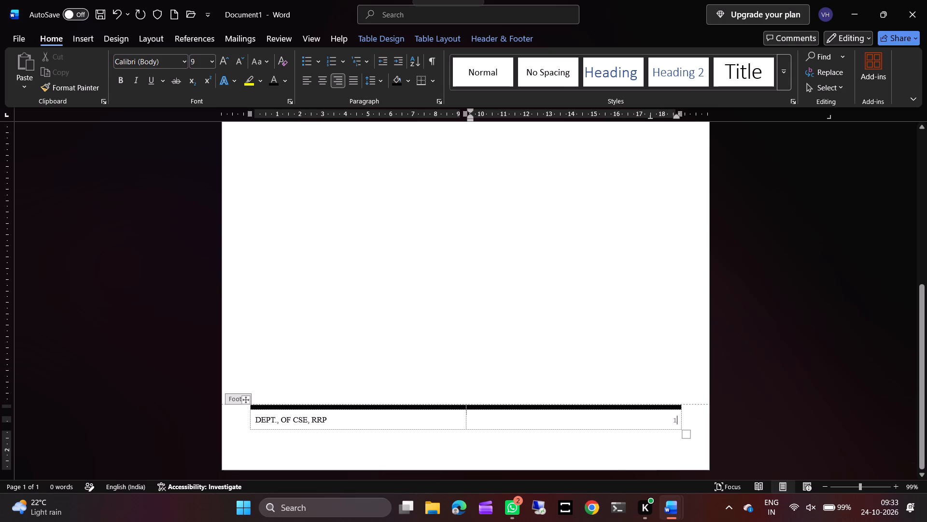
key("BackSpace")
key("BackSpace")
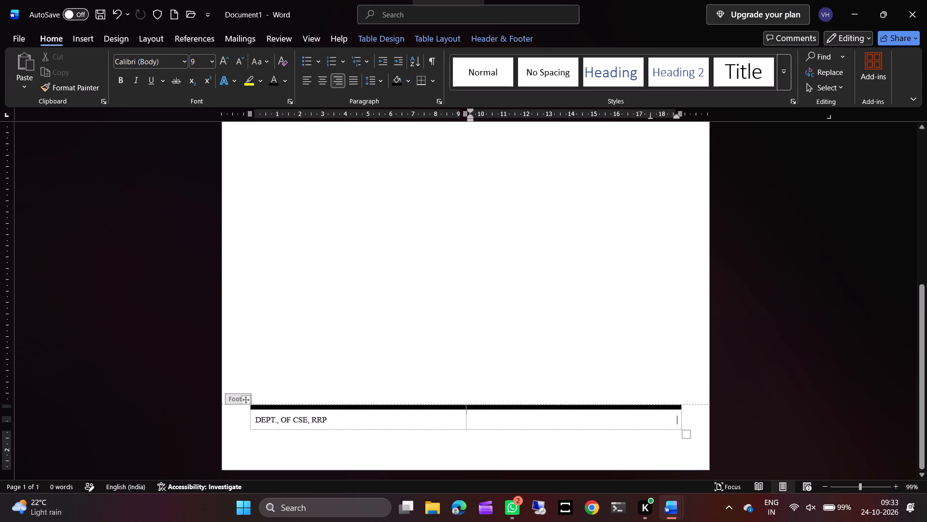
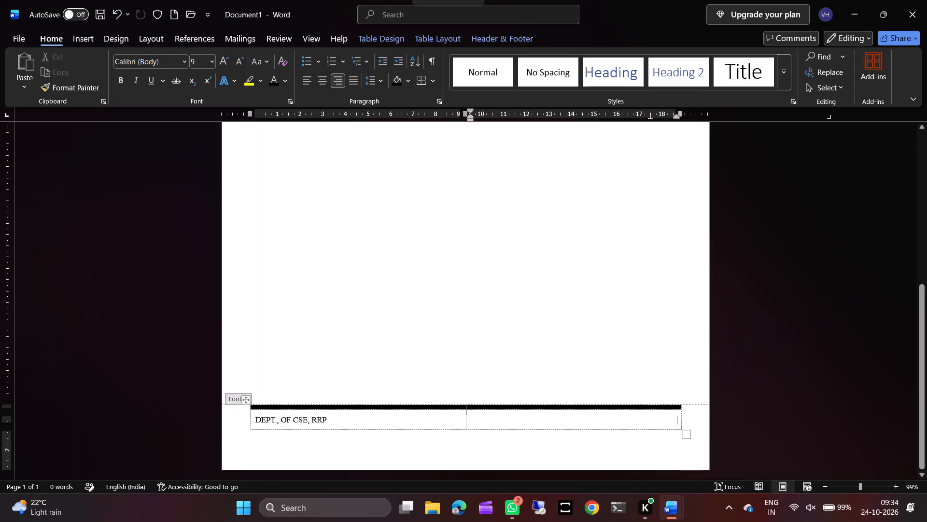
Insert a Plain Number page number at the current position in the footer's right-hand cell.
key("1")
key("BackSpace")
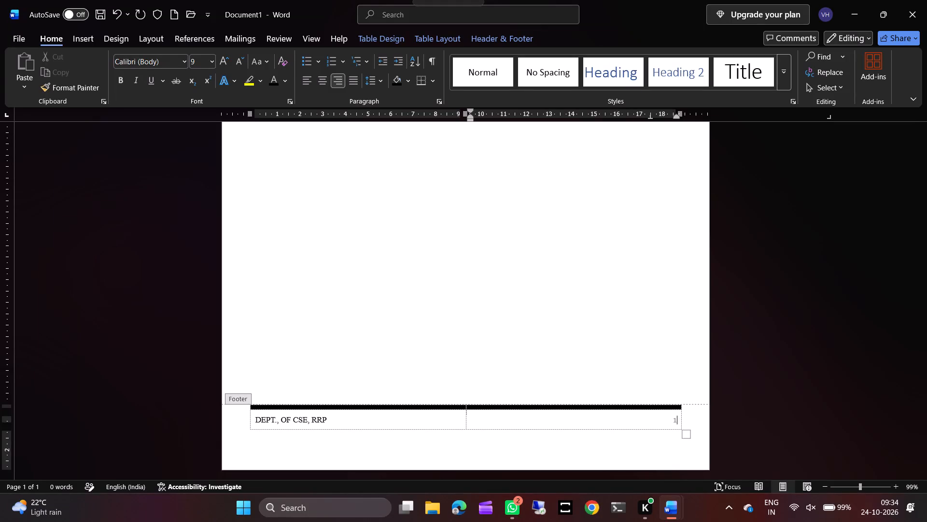
left_click(81, 40)
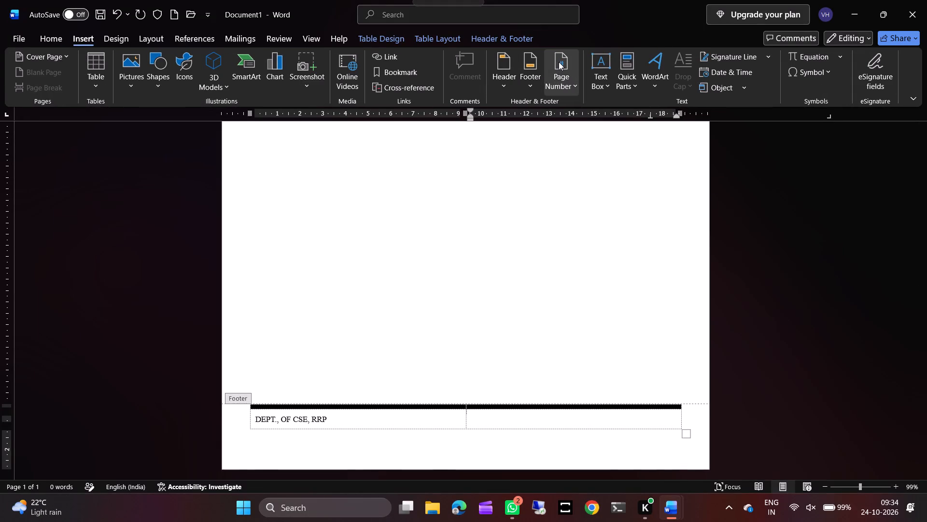
left_click(559, 62)
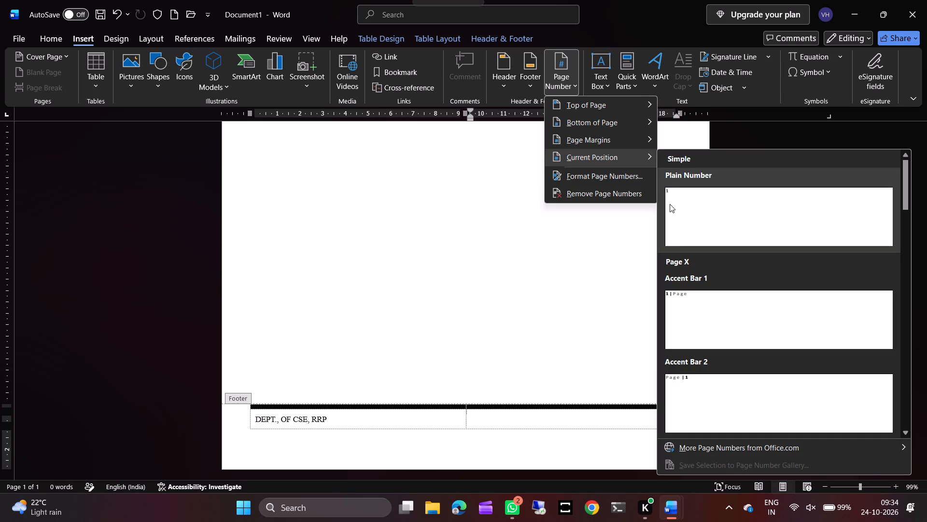
left_click(674, 207)
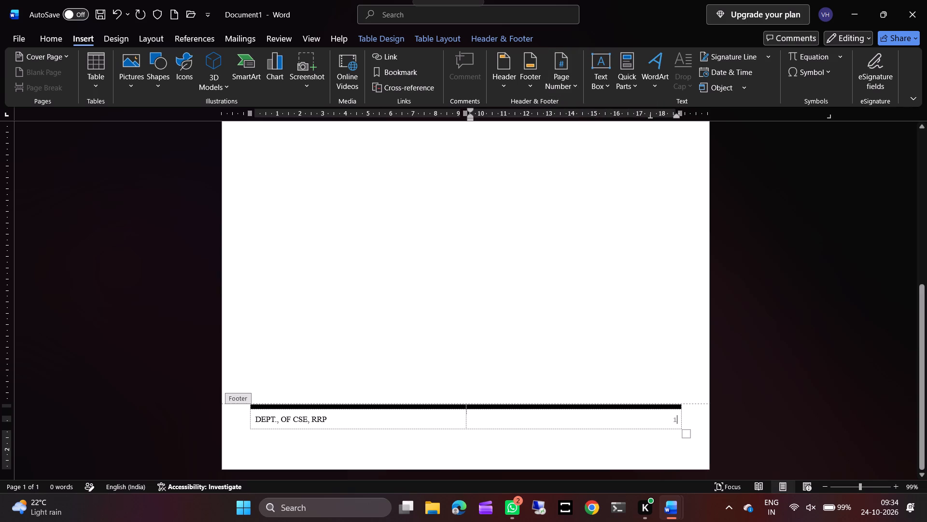
Format the footer's page number in black Times New Roman, size 10.
left_click(677, 419)
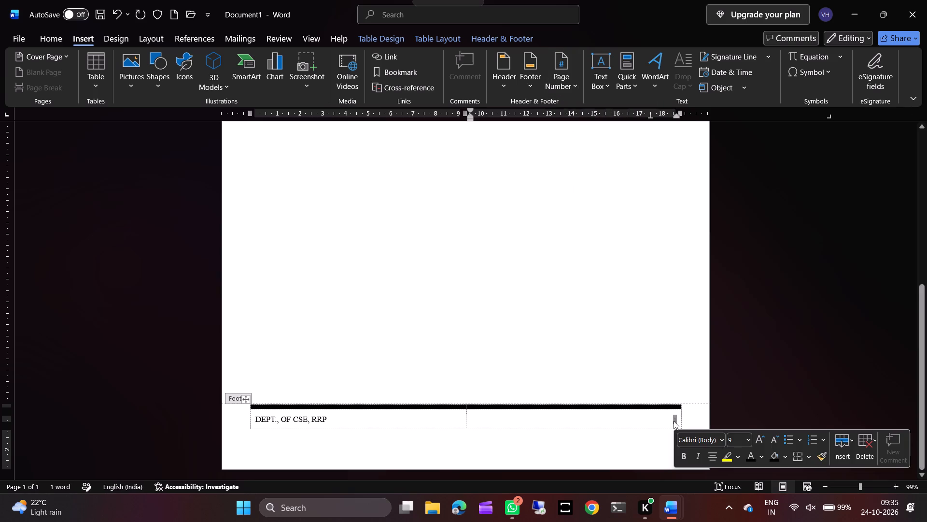
left_click(723, 441)
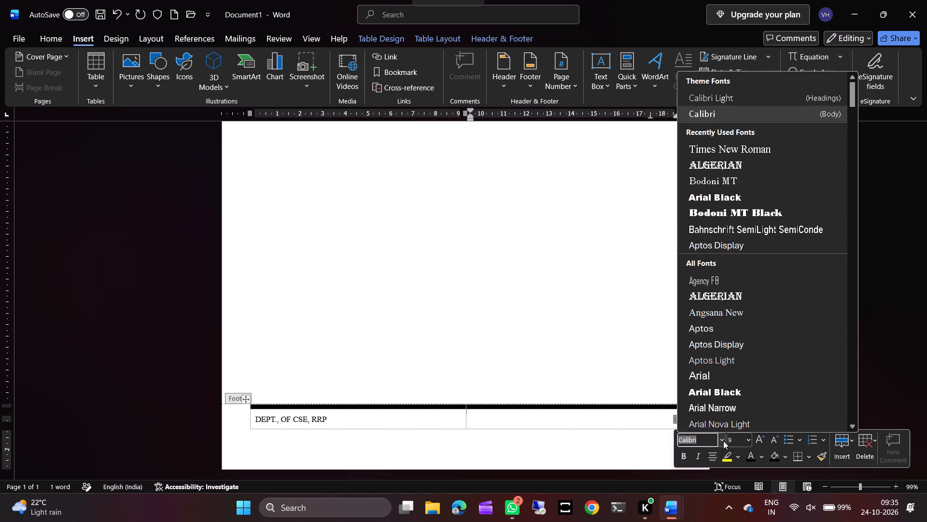
left_click(730, 143)
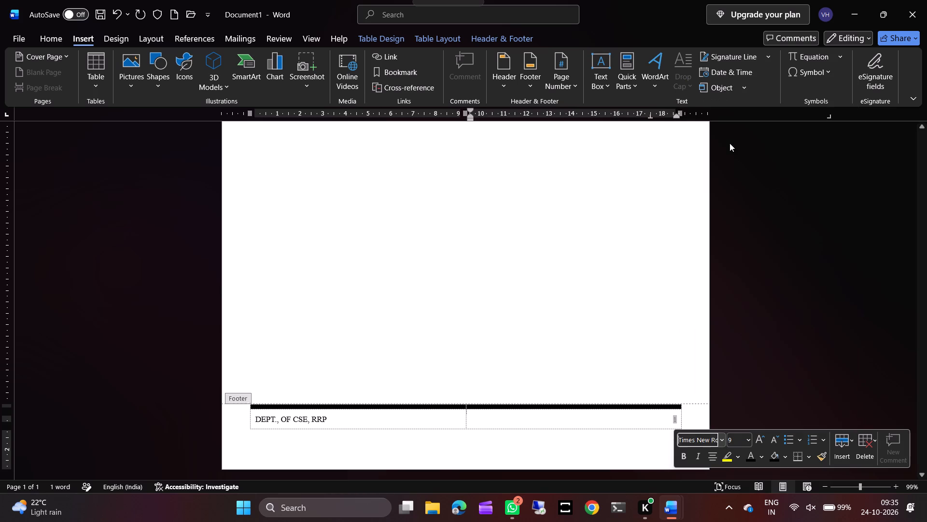
left_click(745, 443)
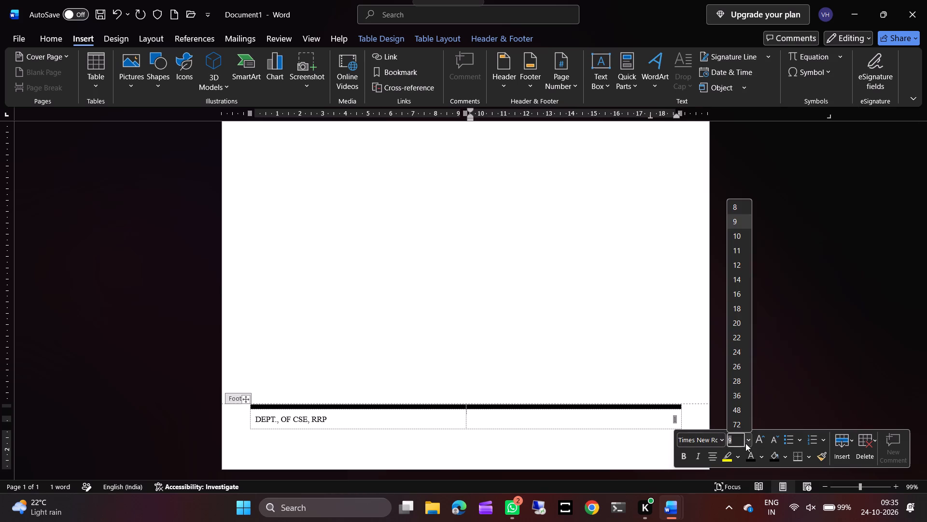
left_click(740, 239)
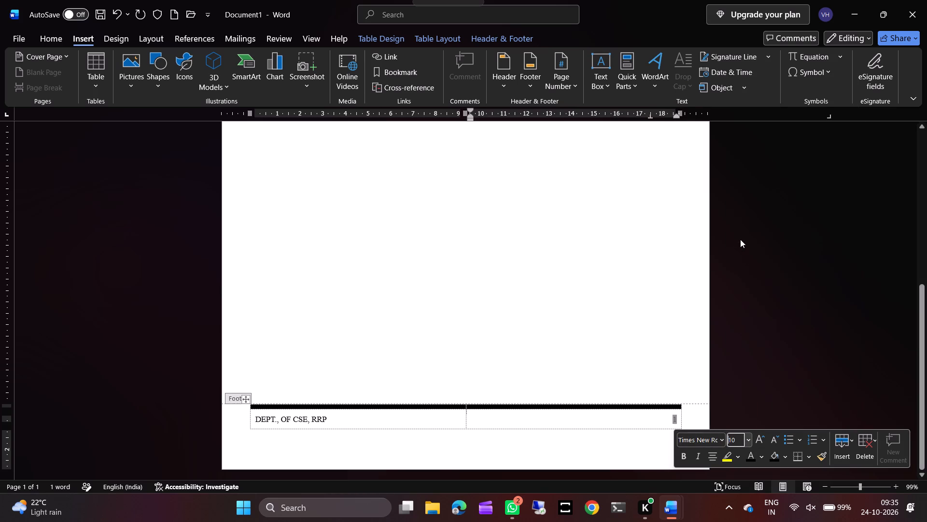
left_click(752, 462)
Set the footer's distance from the bottom of the page to 1 cm and return to the document body.
left_click(531, 83)
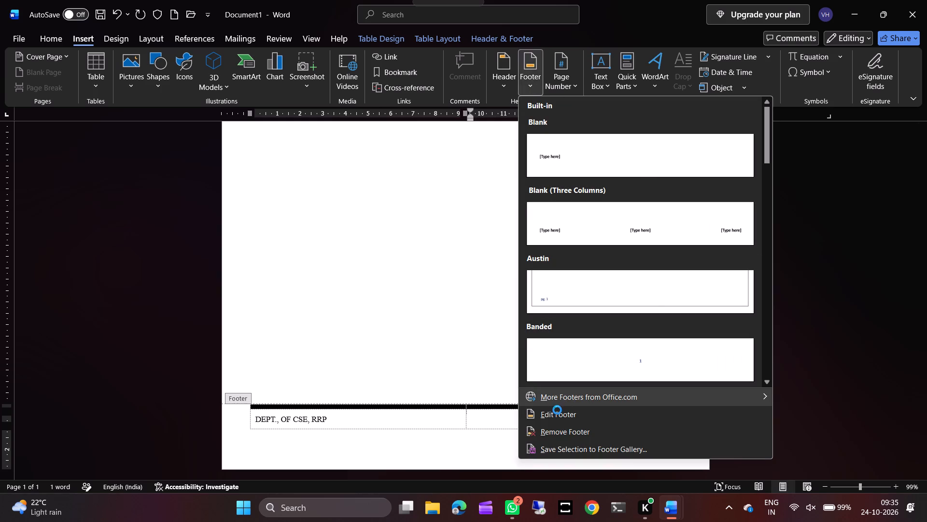
left_click(557, 415)
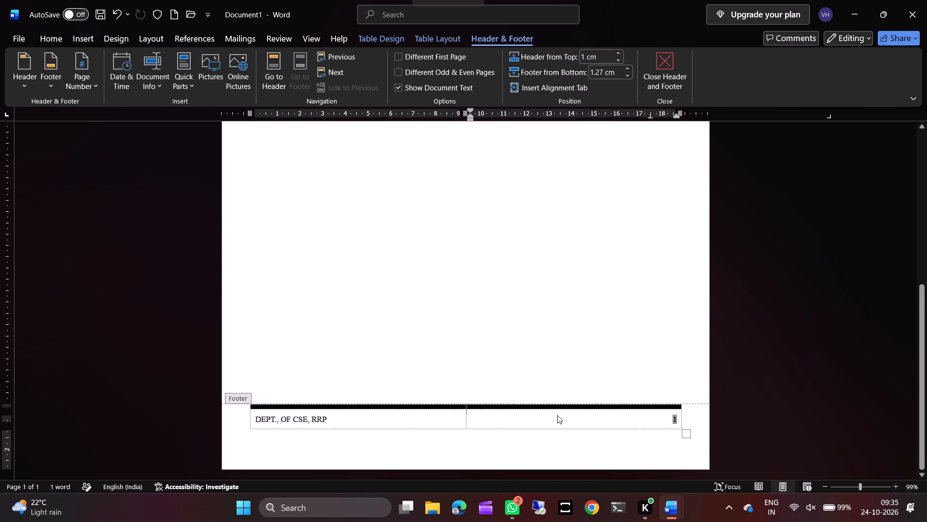
left_click(627, 76)
left_click(627, 76)
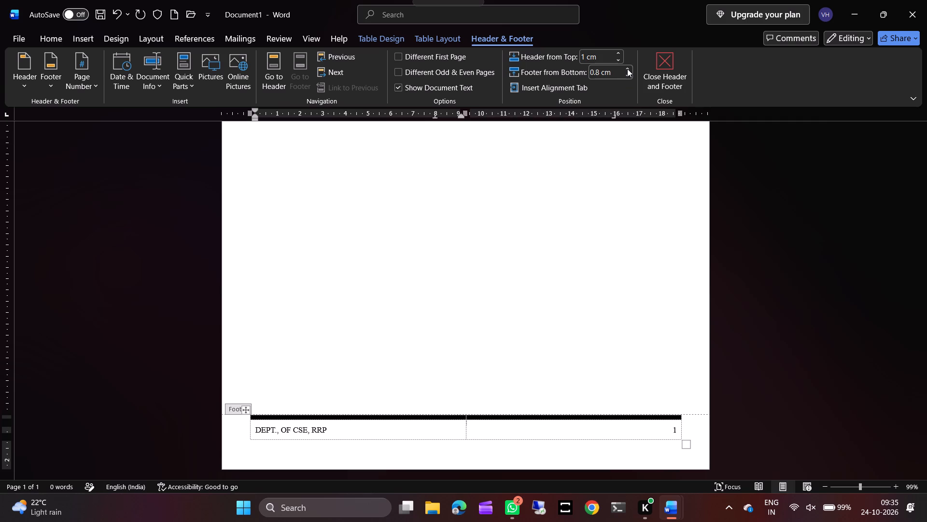
left_click(627, 69)
left_click(627, 69)
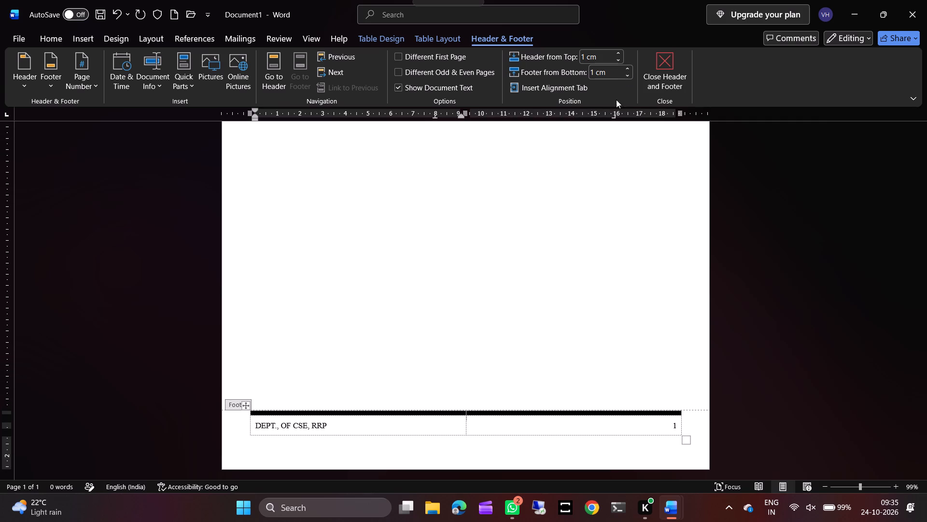
double_click(587, 196)
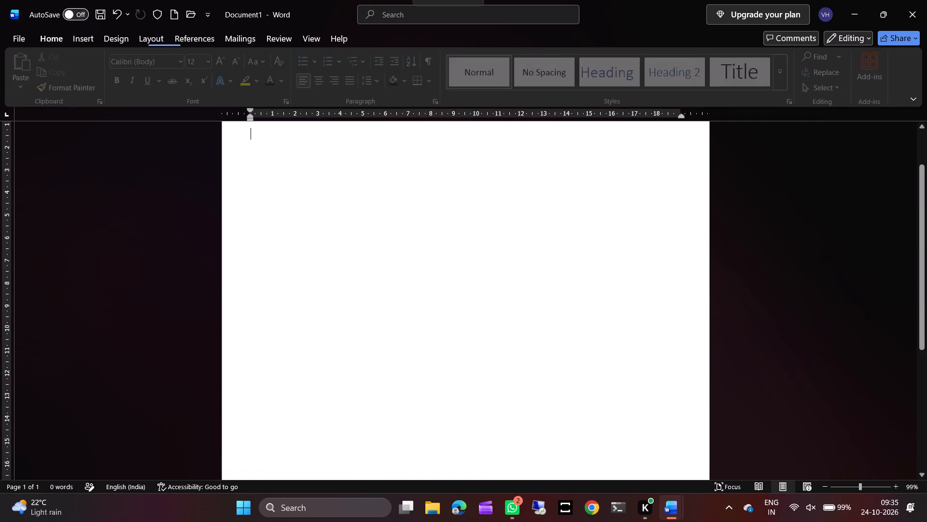
Change the shading of both halves of the header table, title and date sides, to white.
scroll(482, 304, "up", 1)
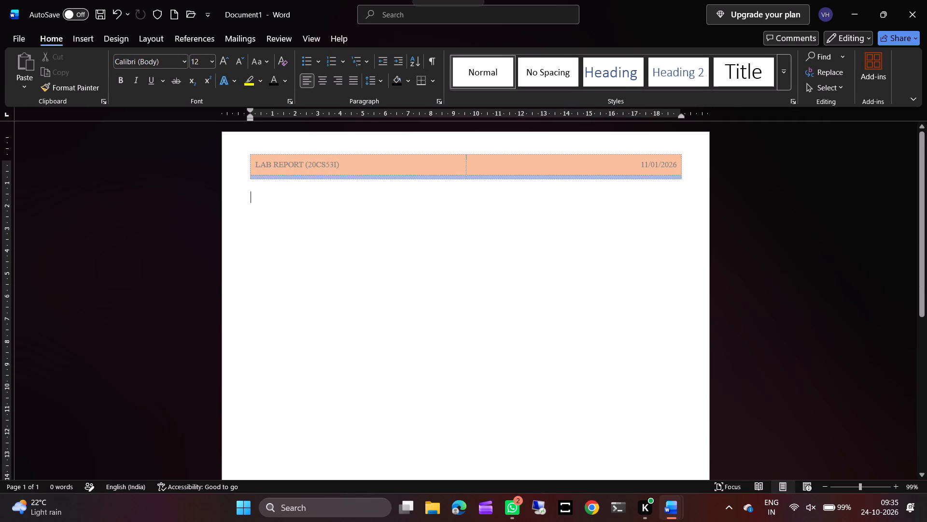
double_click(484, 157)
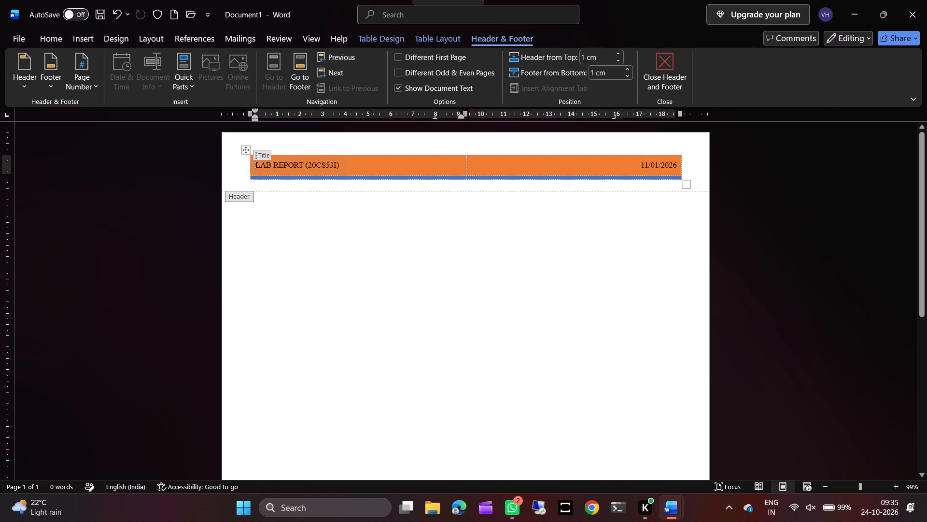
left_click(455, 157)
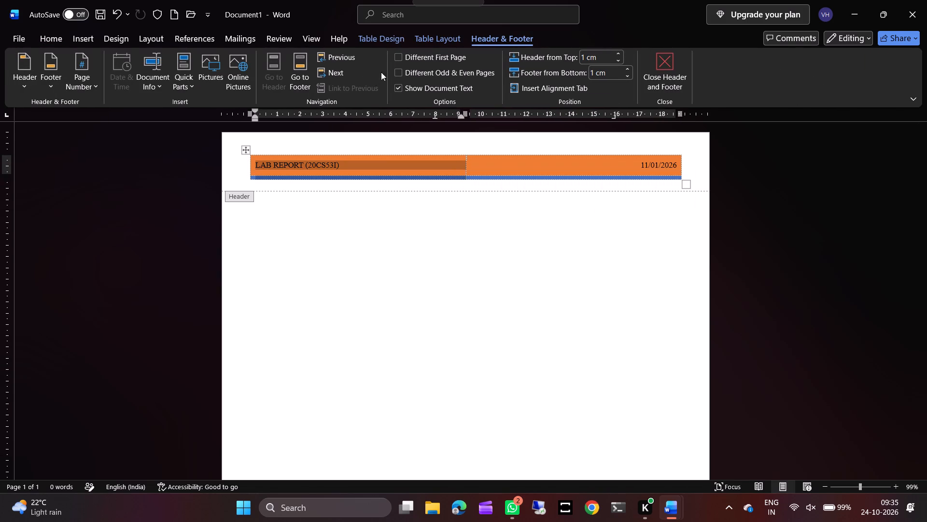
left_click(54, 42)
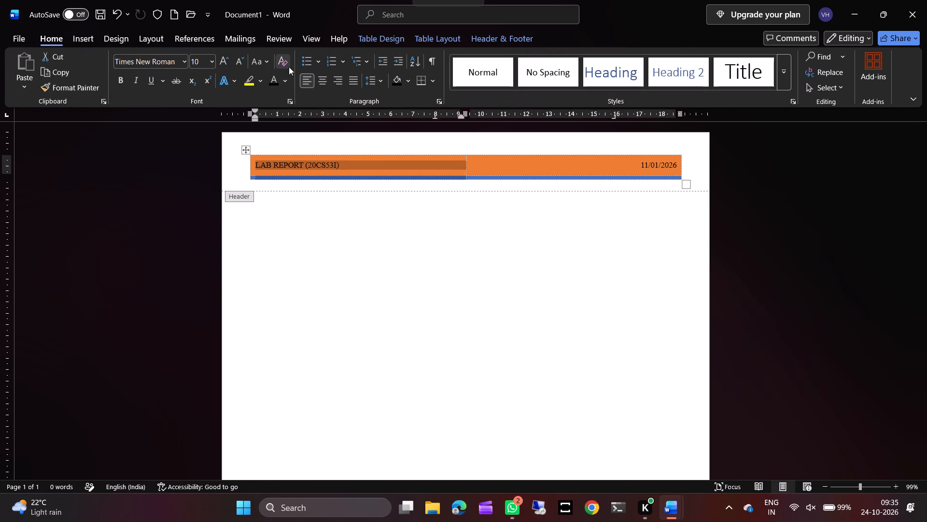
left_click(410, 81)
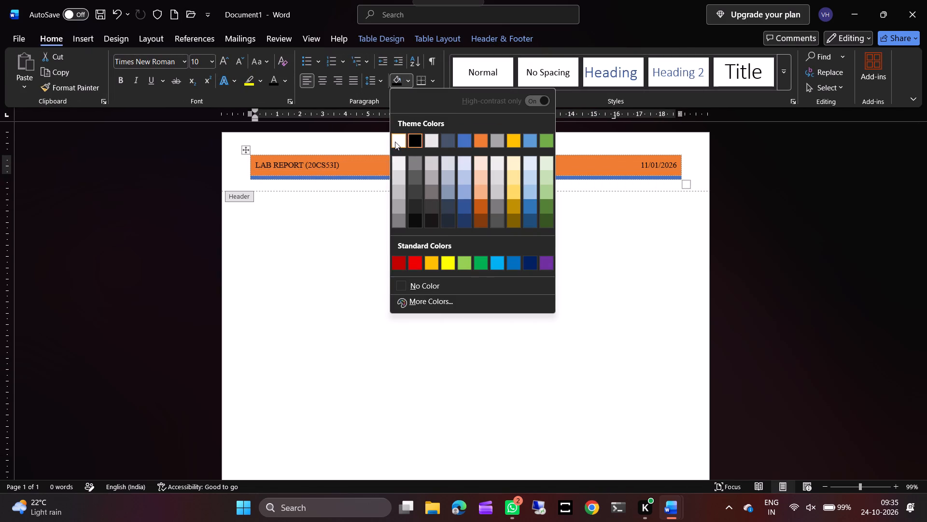
left_click(394, 142)
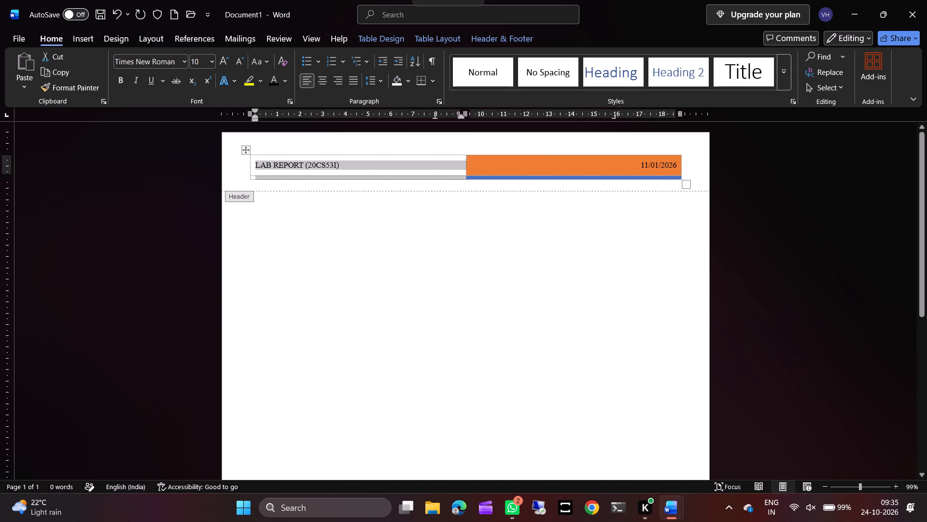
left_click(470, 157)
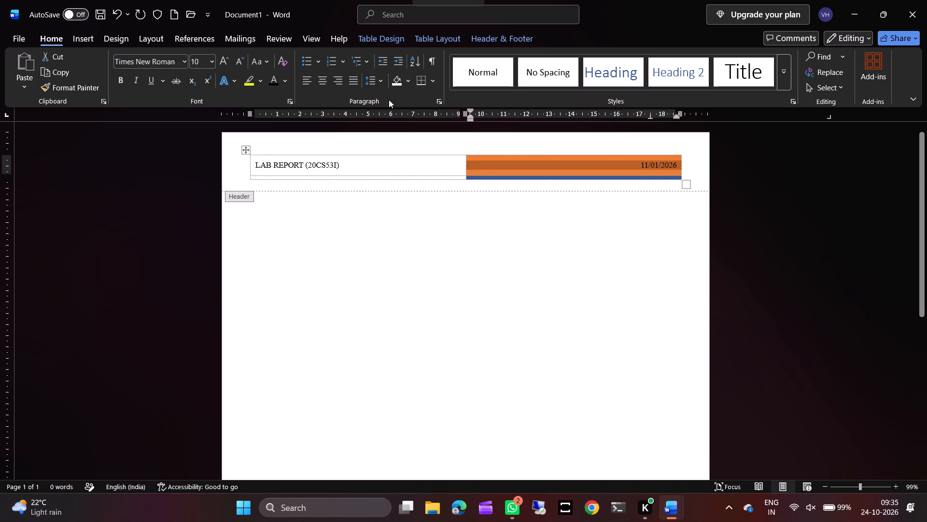
left_click(392, 82)
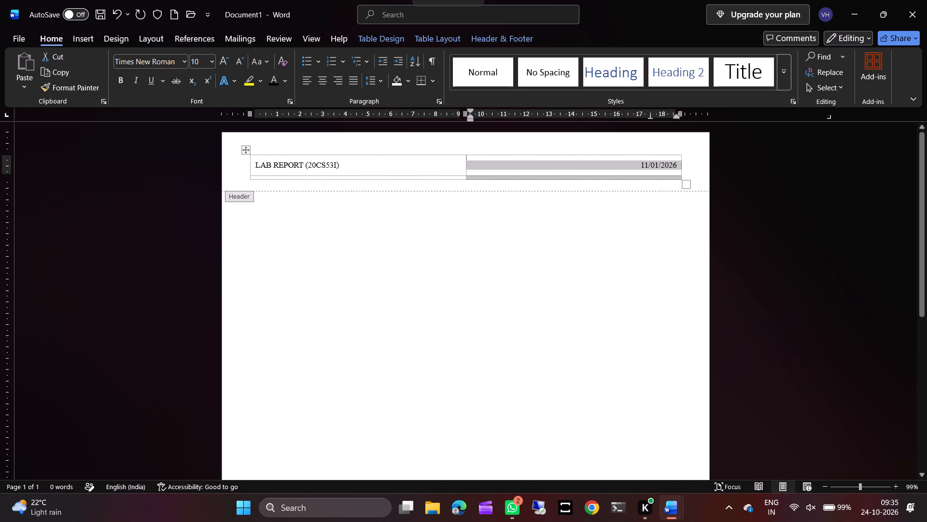
Shade both cells of the thin bar beneath the header text black and return to the document body.
left_click(365, 163)
key("Down")
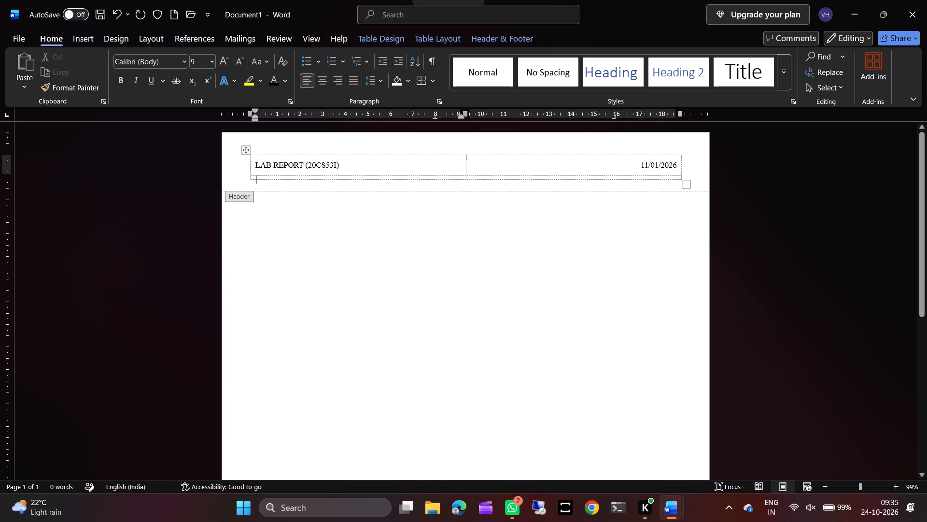
left_click(410, 80)
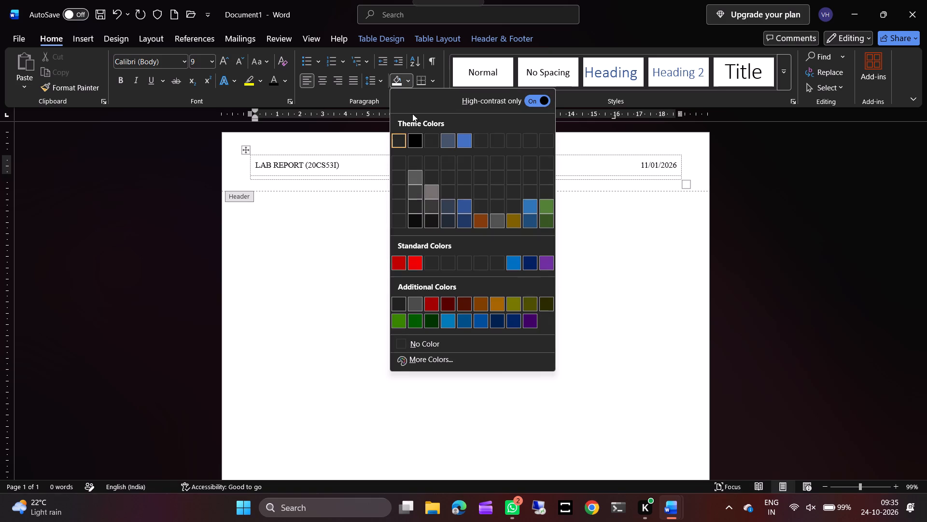
left_click(412, 139)
key("Right")
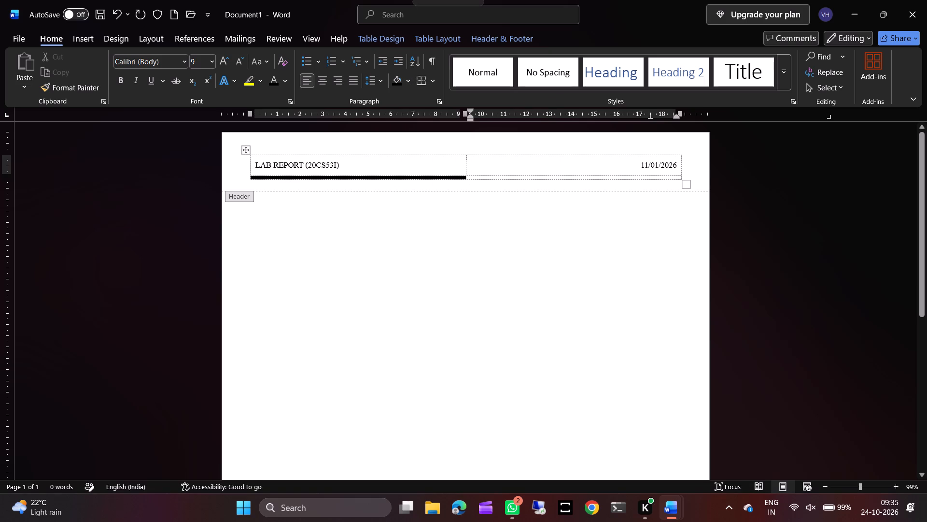
left_click(401, 86)
double_click(409, 216)
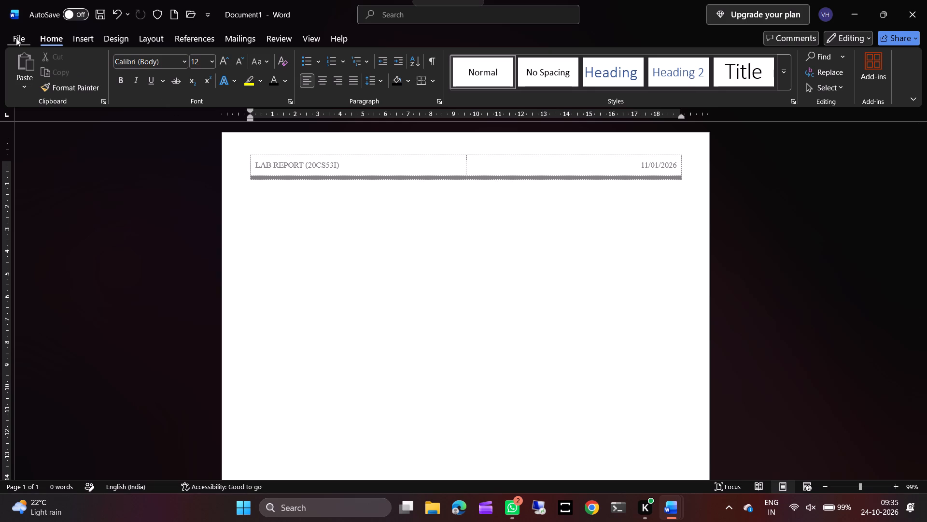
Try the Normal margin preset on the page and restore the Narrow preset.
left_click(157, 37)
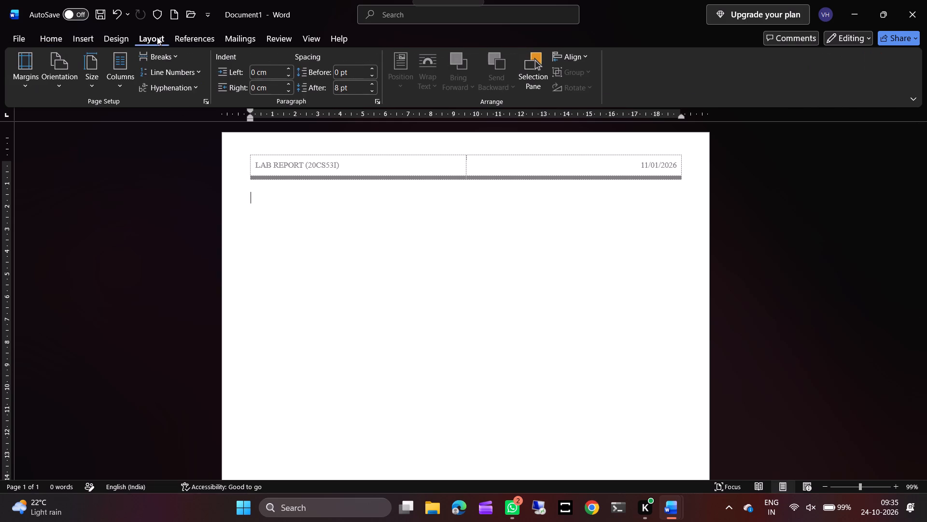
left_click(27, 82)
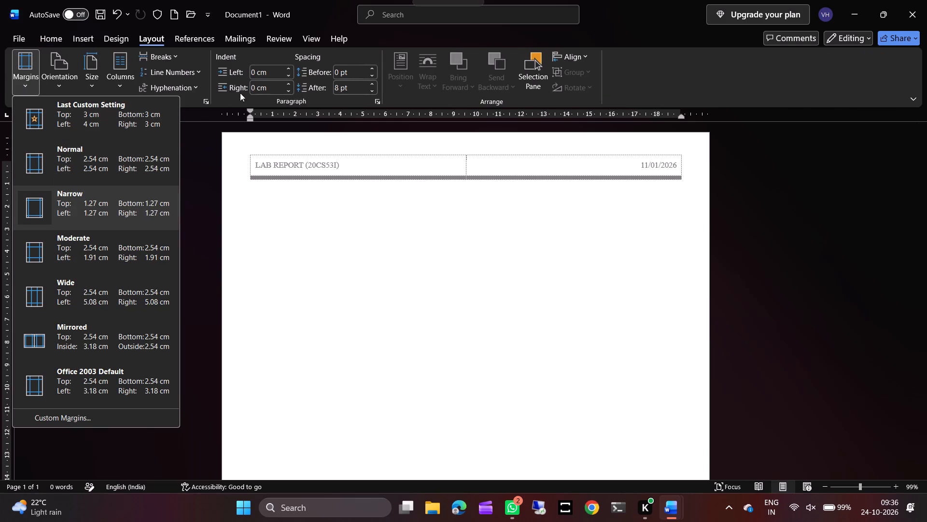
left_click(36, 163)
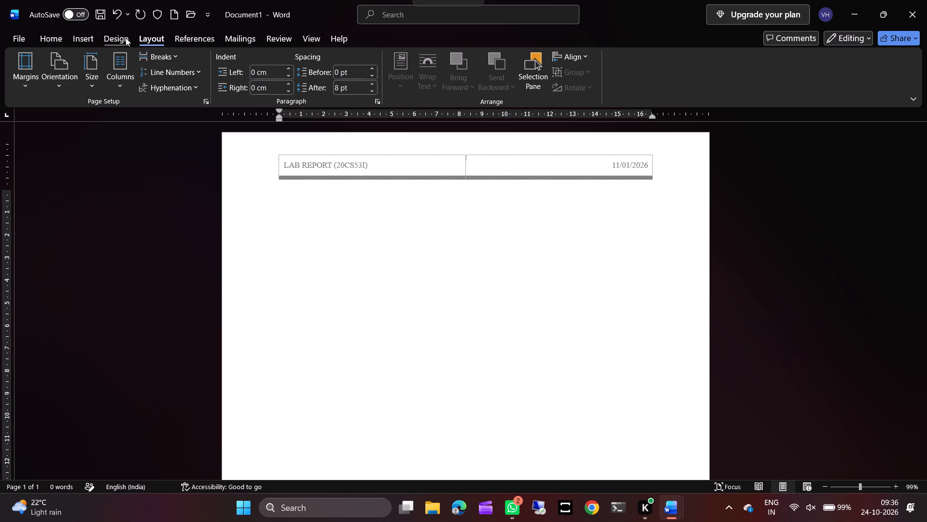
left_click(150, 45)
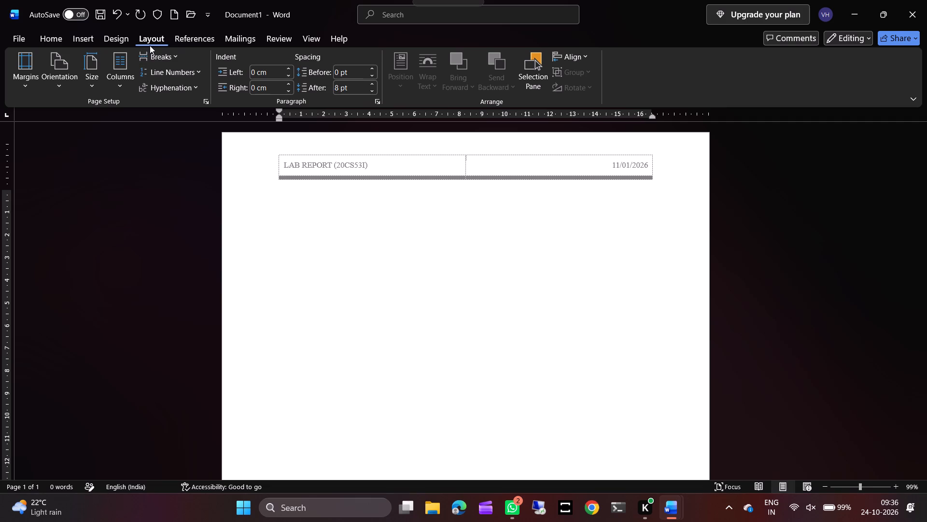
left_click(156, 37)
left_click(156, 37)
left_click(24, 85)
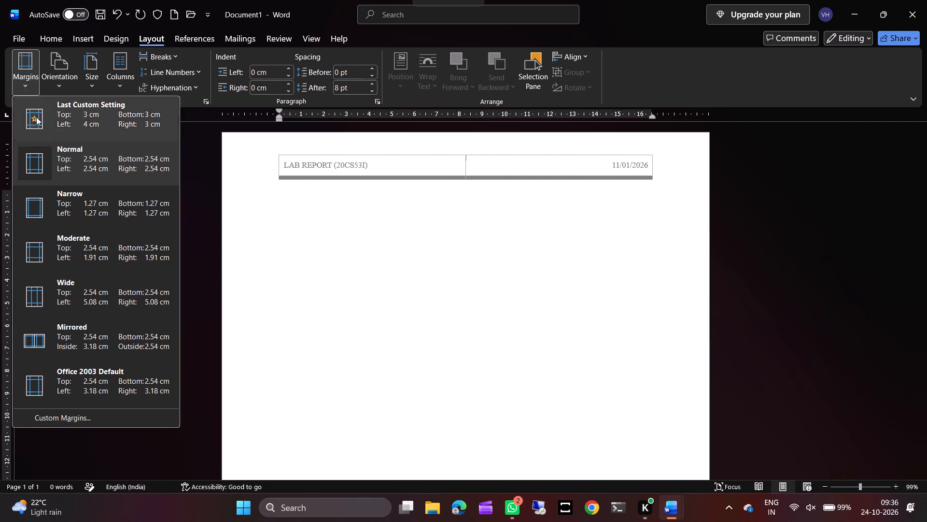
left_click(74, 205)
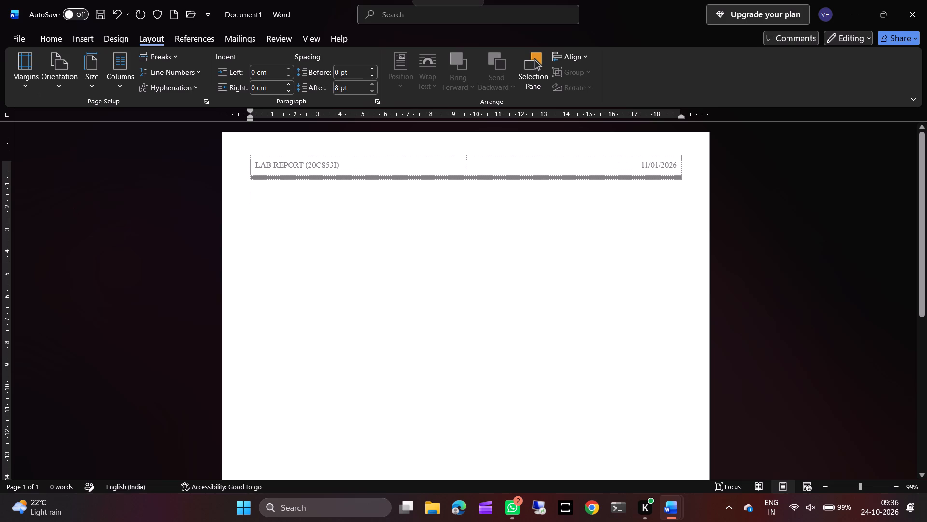
Set the left indent of the empty body paragraph to 0.6 cm.
left_click(290, 69)
triple_click(290, 69)
double_click(290, 69)
Undo the left indent changes on the empty body paragraph.
key("ctrl+z")
key("ctrl+z")
key("ctrl+z")
key("ctrl+z")
key("ctrl+z")
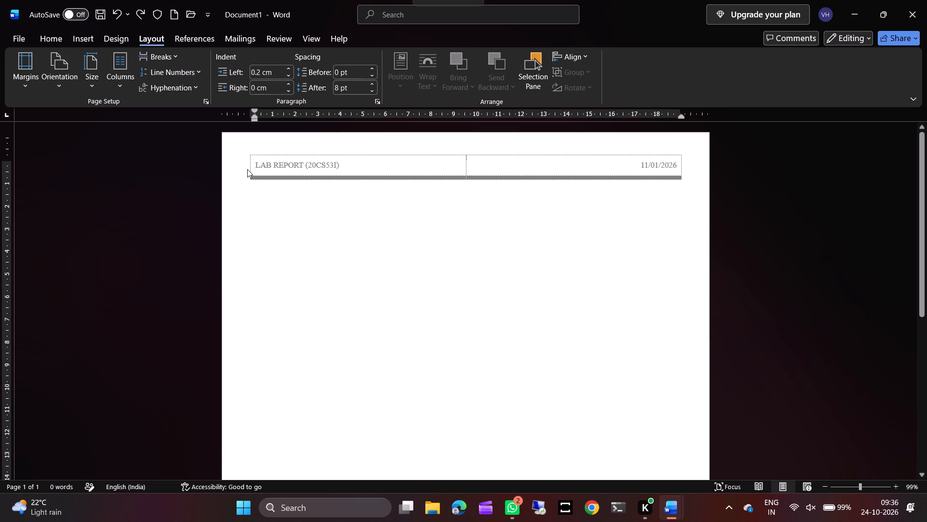
key("ctrl+z")
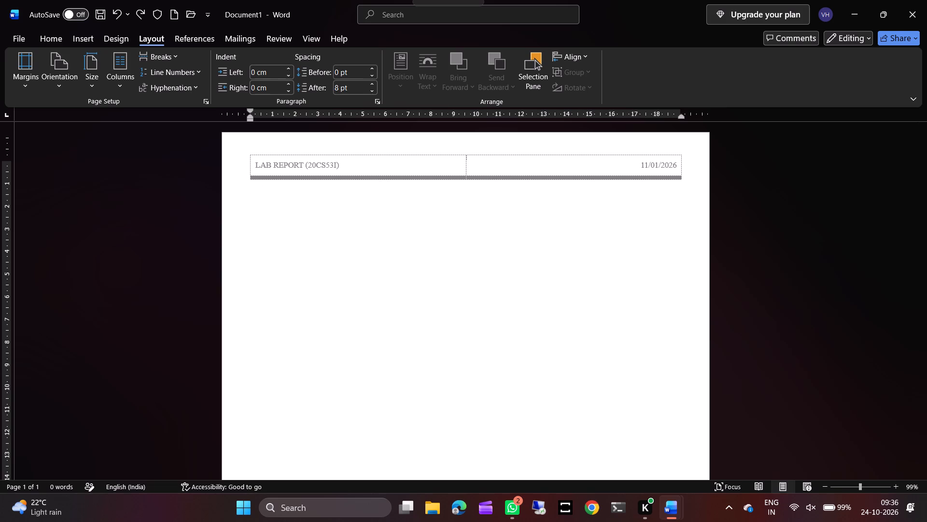
Set the document's paper size to A4 (21 cm x 29.7 cm).
left_click(125, 82)
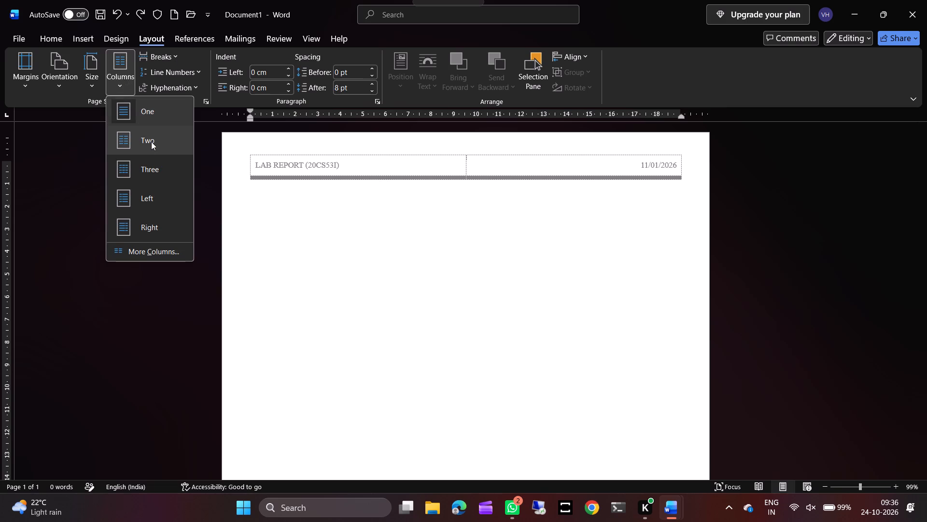
left_click(66, 184)
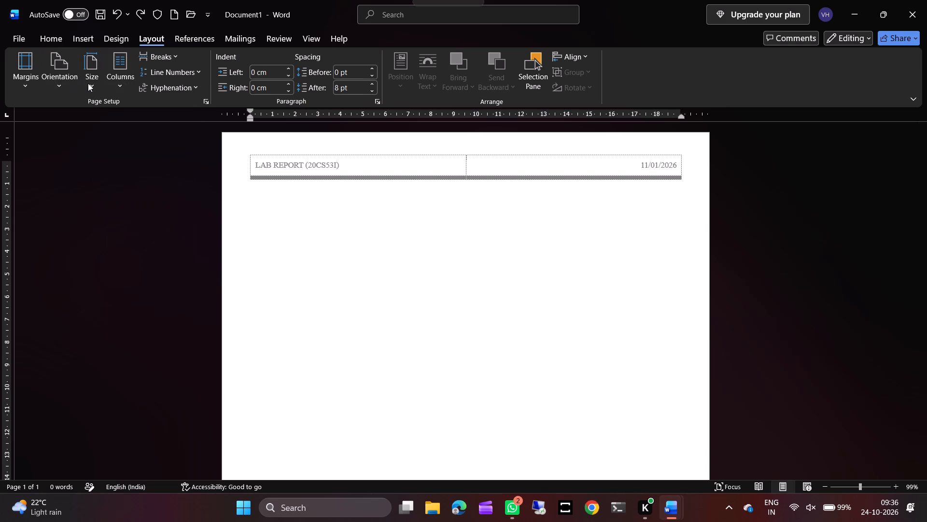
left_click(89, 84)
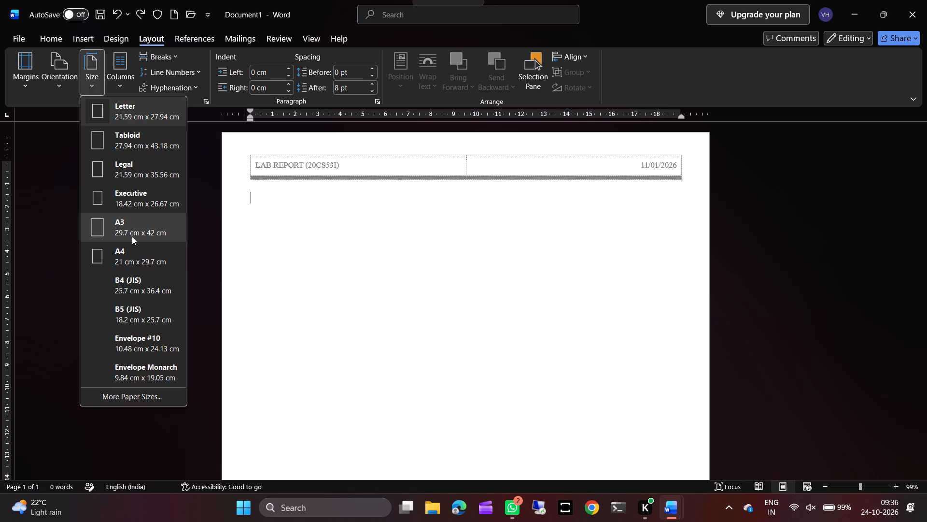
left_click(133, 261)
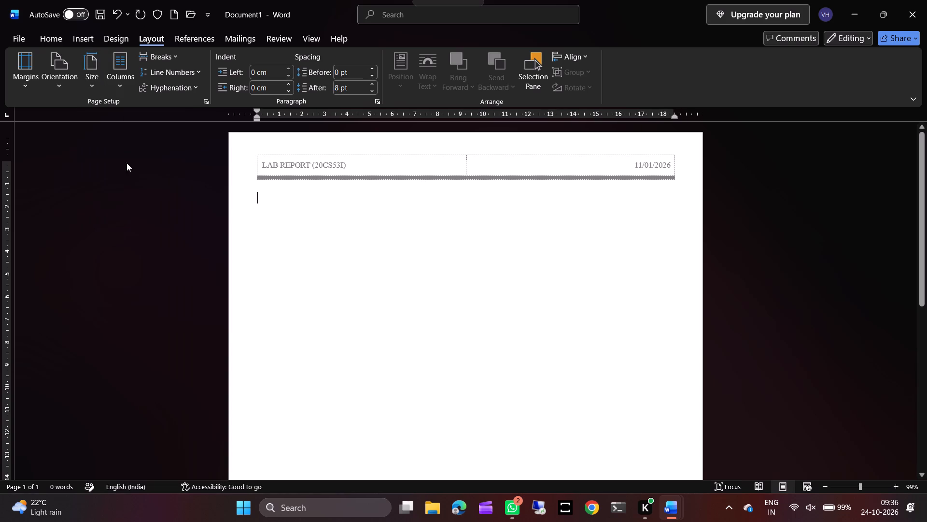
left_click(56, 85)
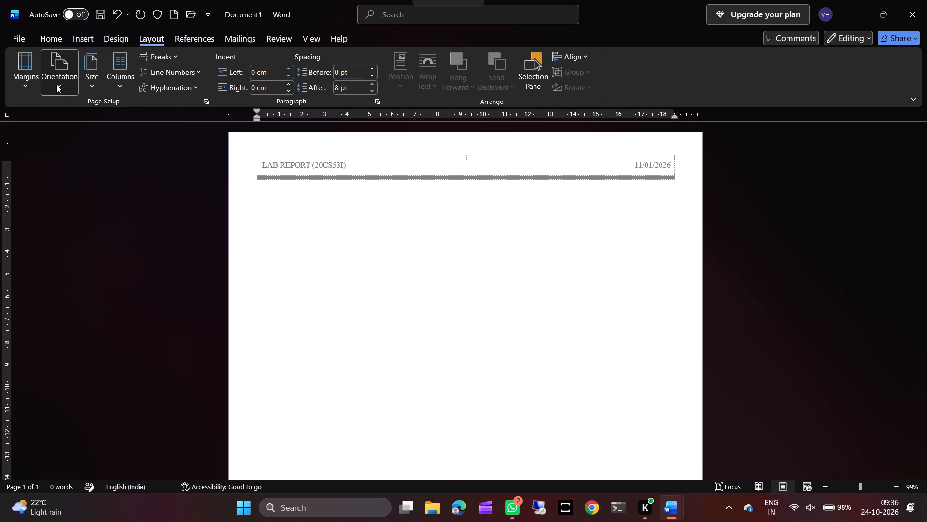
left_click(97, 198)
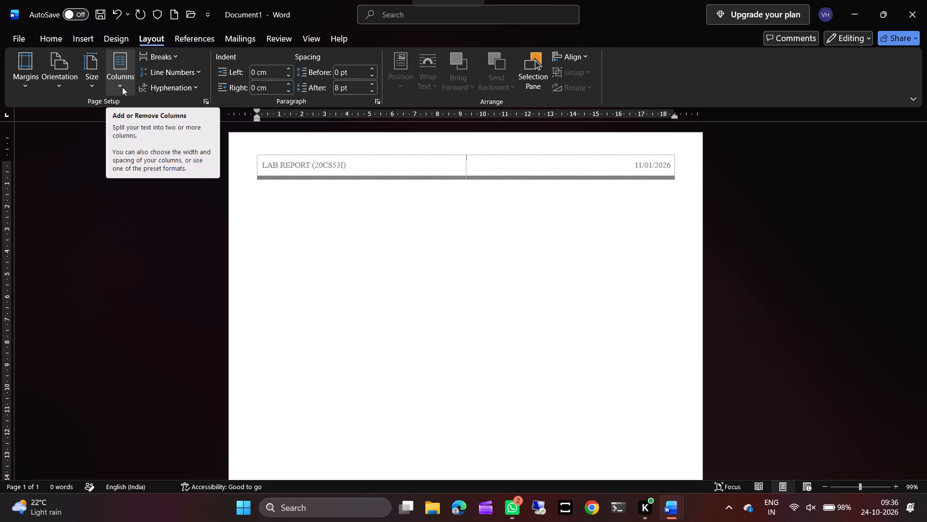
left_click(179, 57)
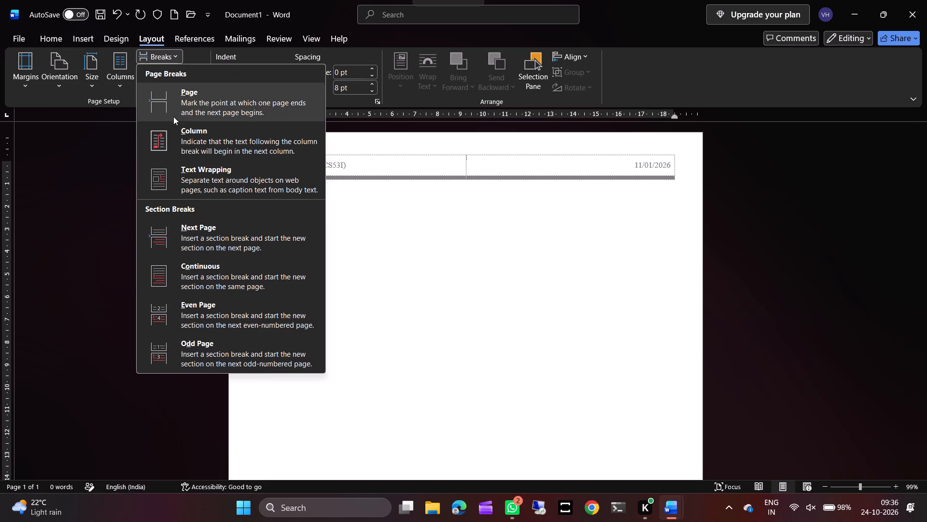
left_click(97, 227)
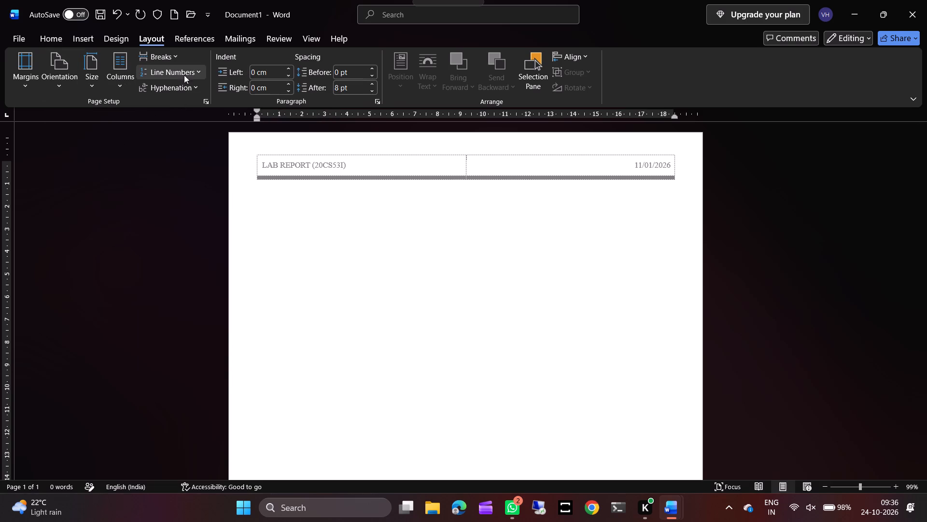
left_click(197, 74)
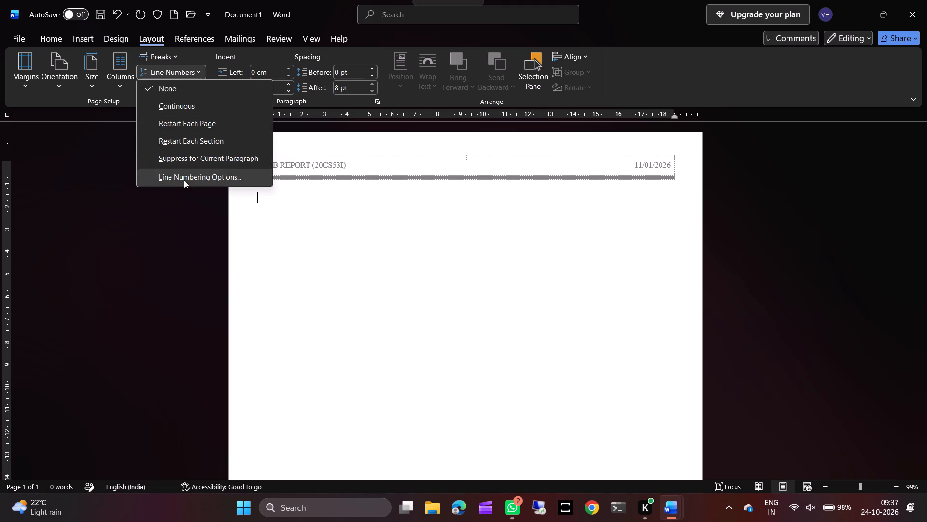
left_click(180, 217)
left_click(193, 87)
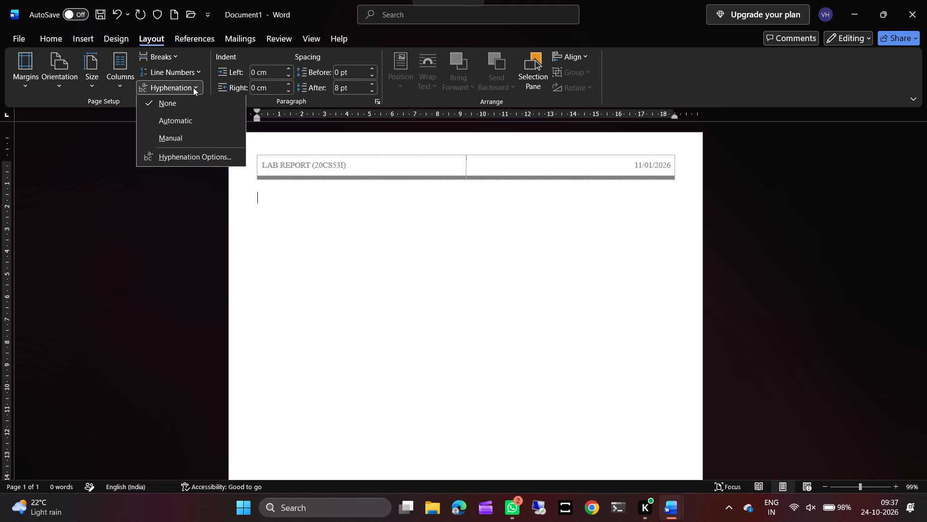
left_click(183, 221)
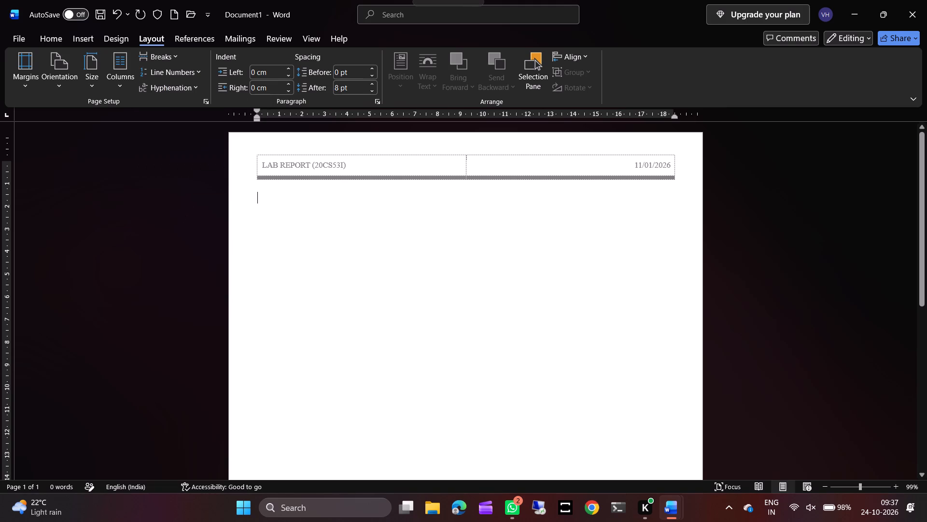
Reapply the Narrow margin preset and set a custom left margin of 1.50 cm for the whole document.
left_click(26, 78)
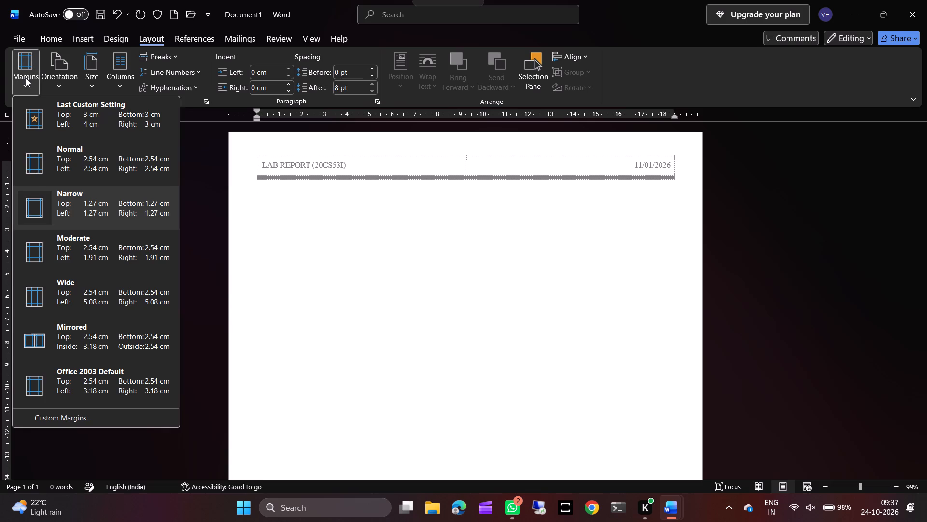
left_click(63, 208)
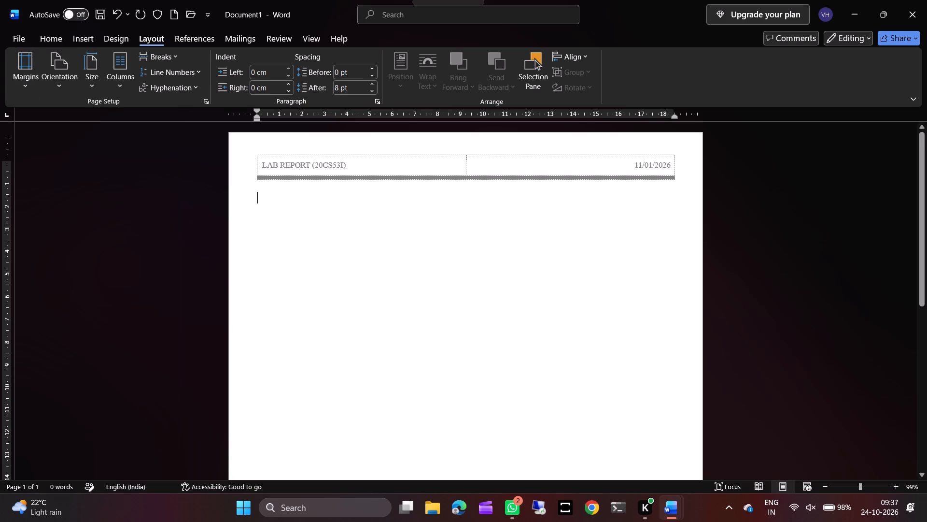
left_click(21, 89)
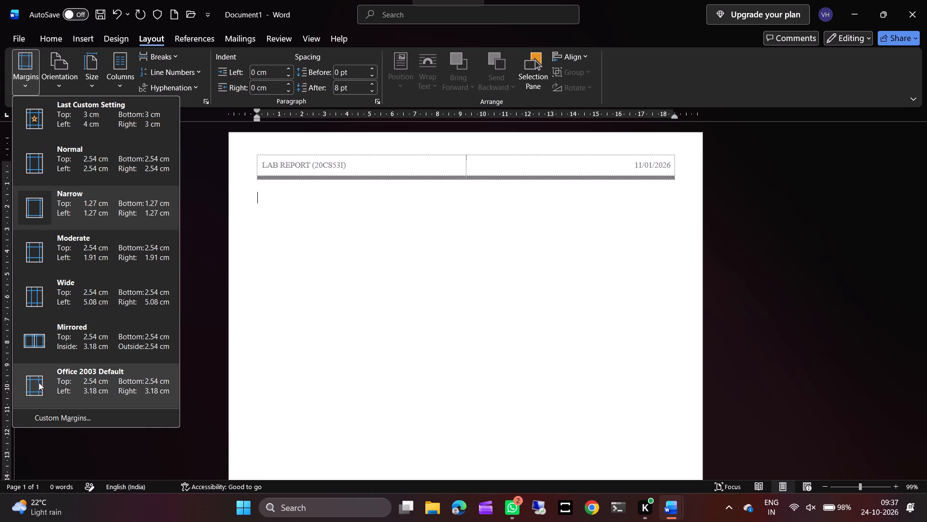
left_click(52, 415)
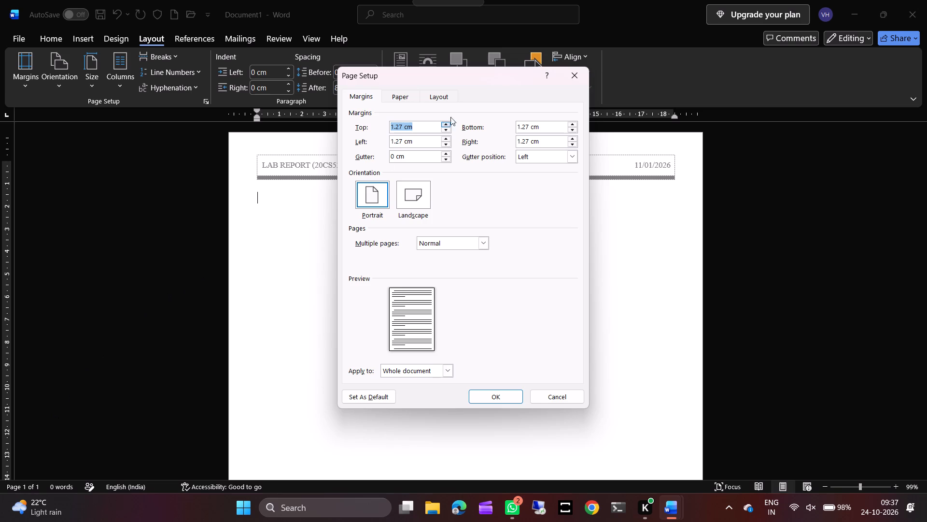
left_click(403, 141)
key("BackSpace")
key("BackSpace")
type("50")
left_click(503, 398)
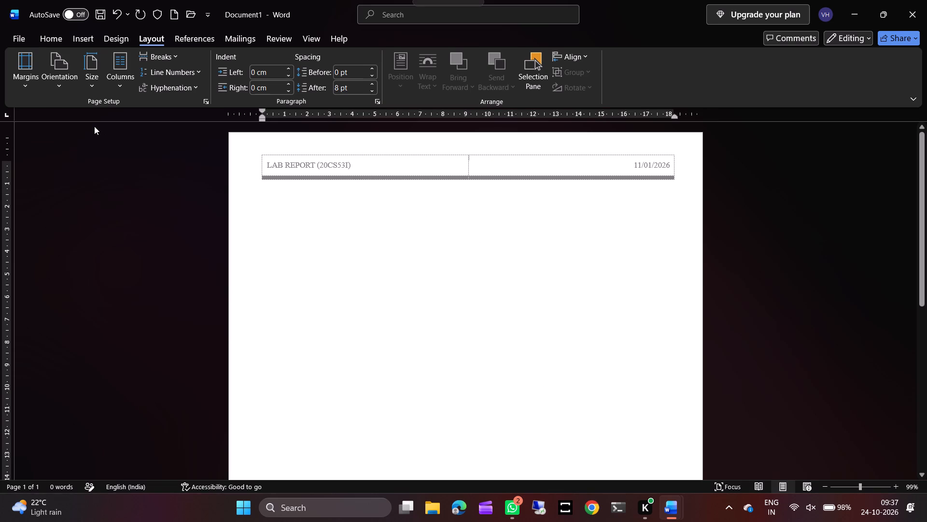
Set the custom left page margin to 2 cm for the whole document.
left_click(27, 85)
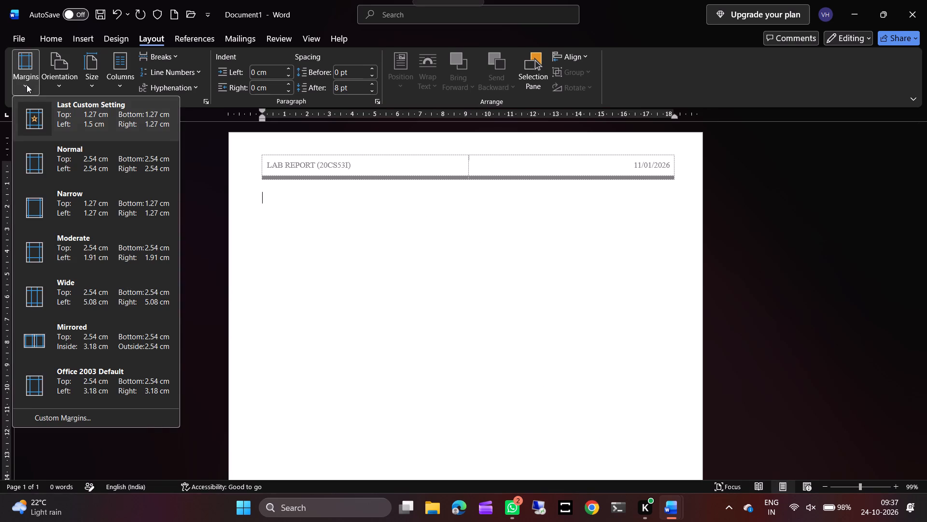
left_click(84, 421)
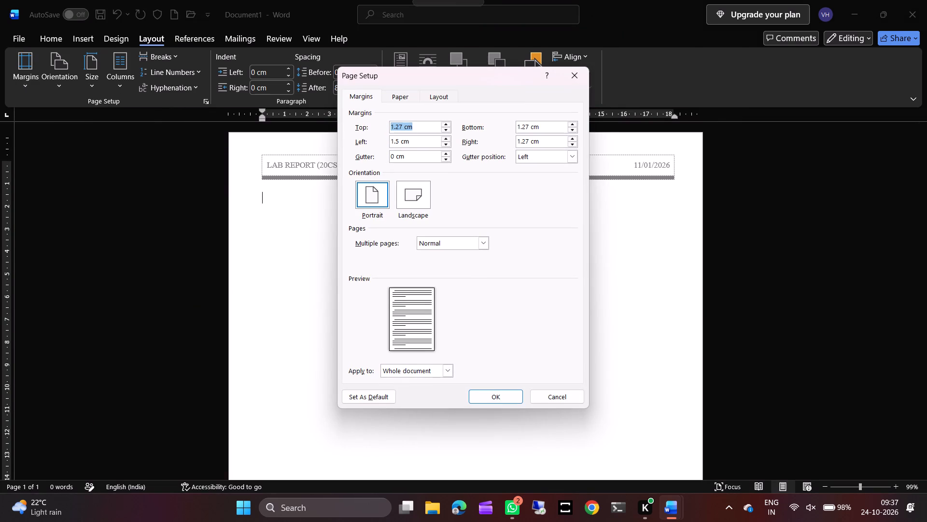
left_click(399, 142)
key("BackSpace")
key("BackSpace")
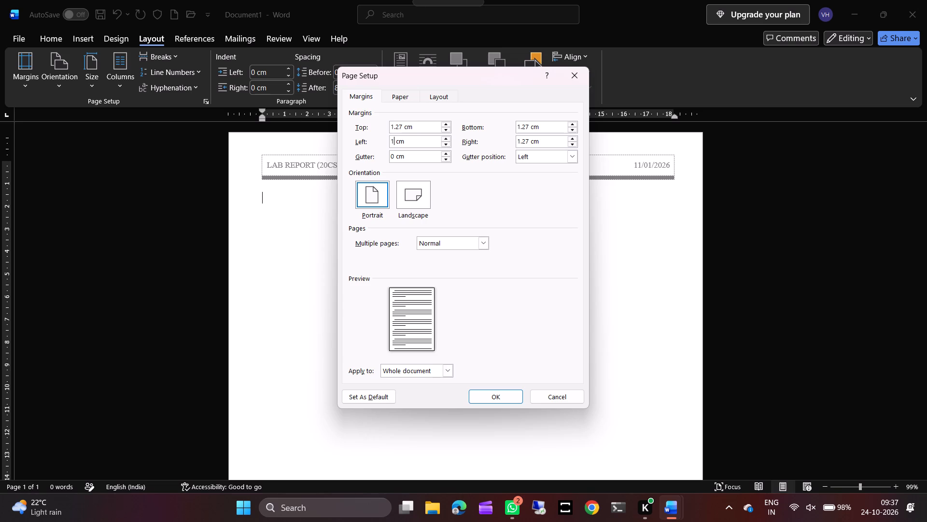
key("BackSpace")
key("2")
left_click(505, 391)
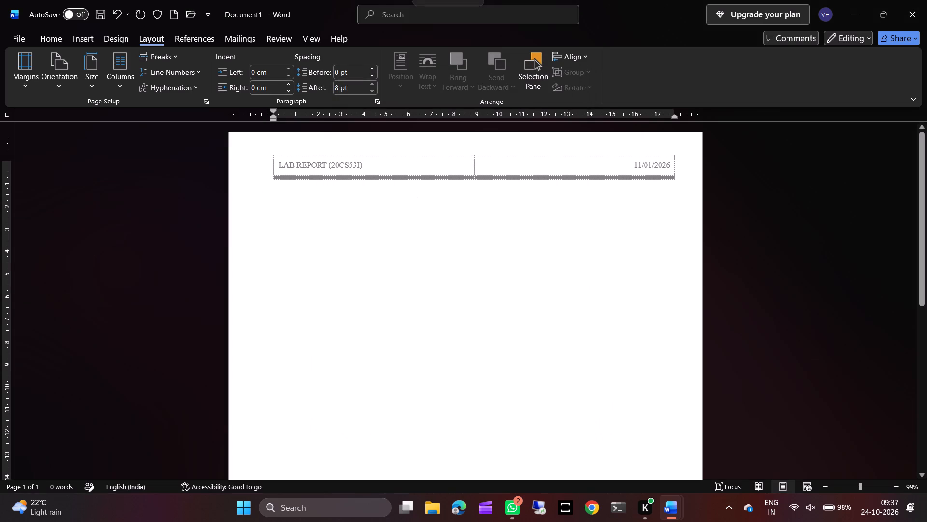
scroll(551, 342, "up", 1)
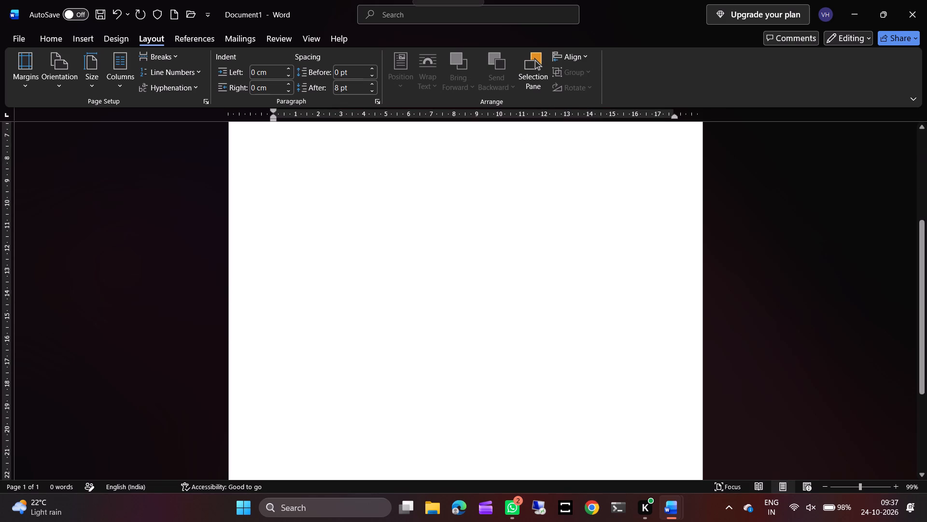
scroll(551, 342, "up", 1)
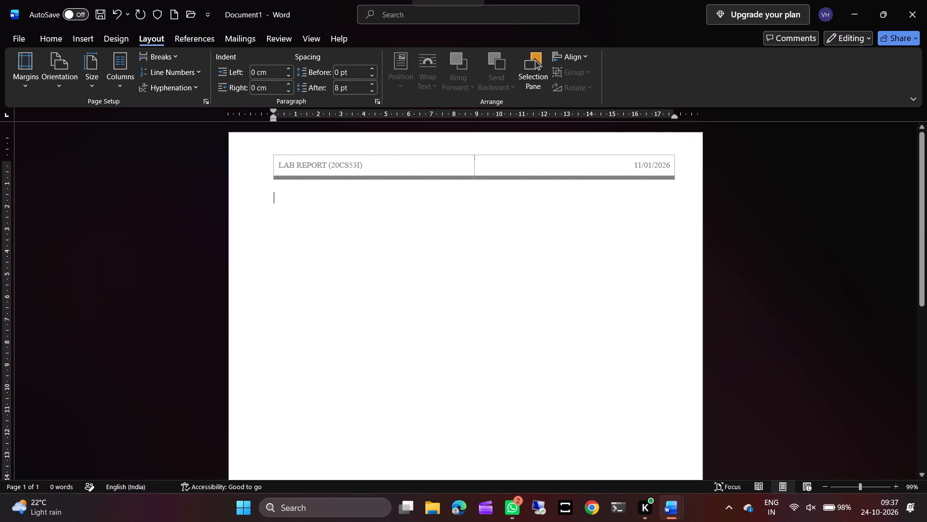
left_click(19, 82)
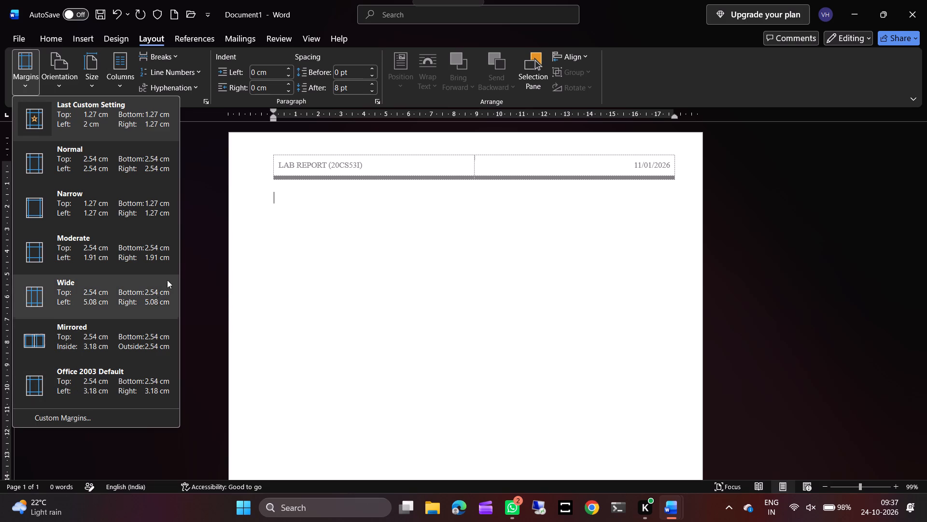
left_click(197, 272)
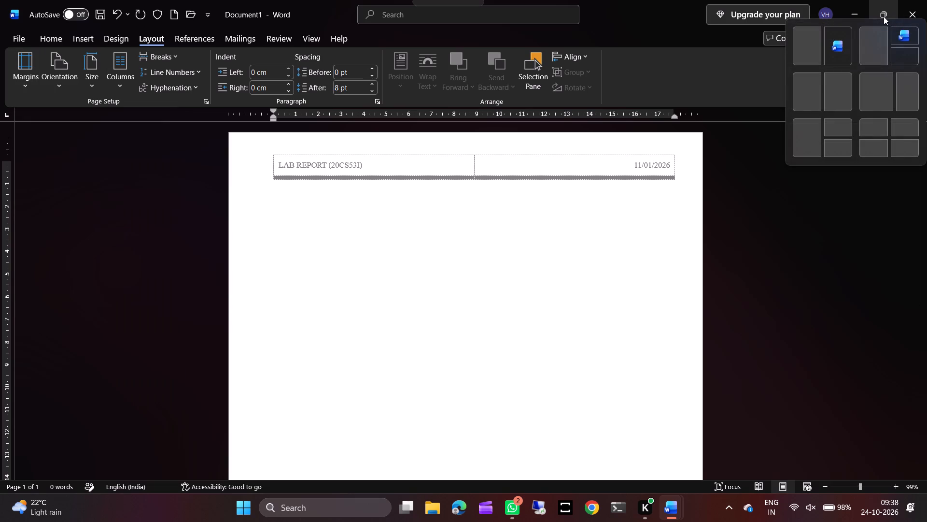
Arrange the new document side by side with the existing lab practicals document and inspect the latter's custom page margins.
left_click(839, 54)
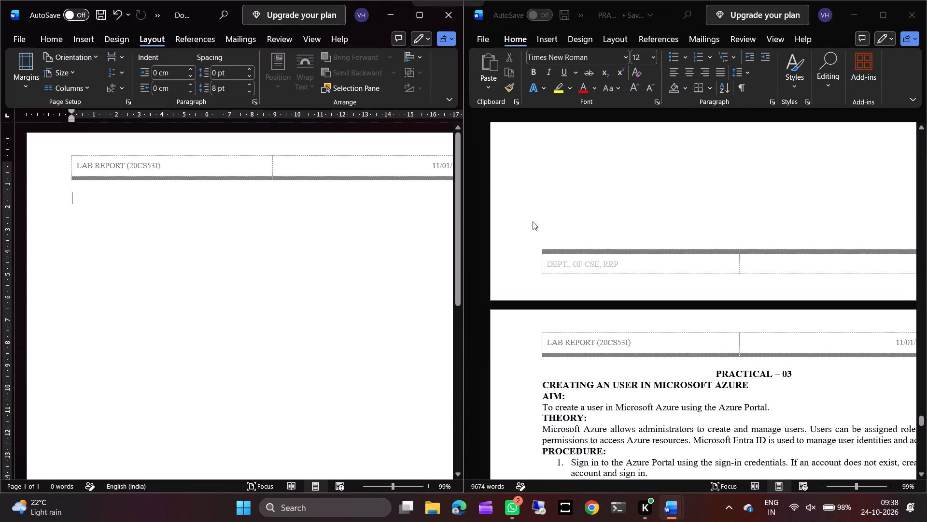
left_click(607, 40)
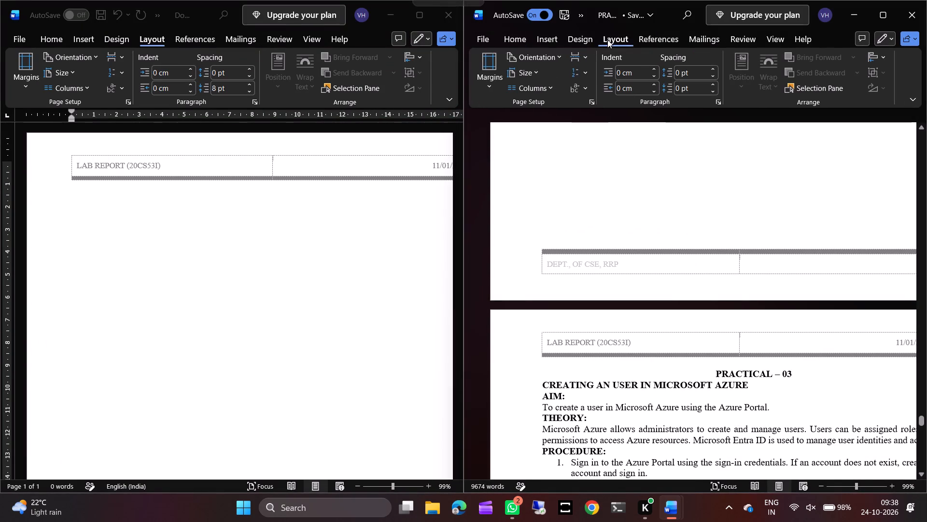
left_click(488, 84)
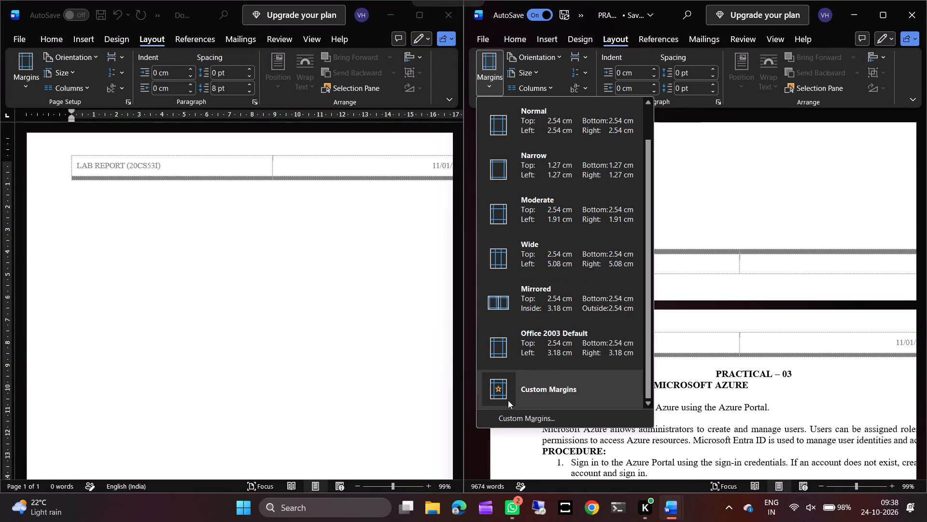
left_click(521, 417)
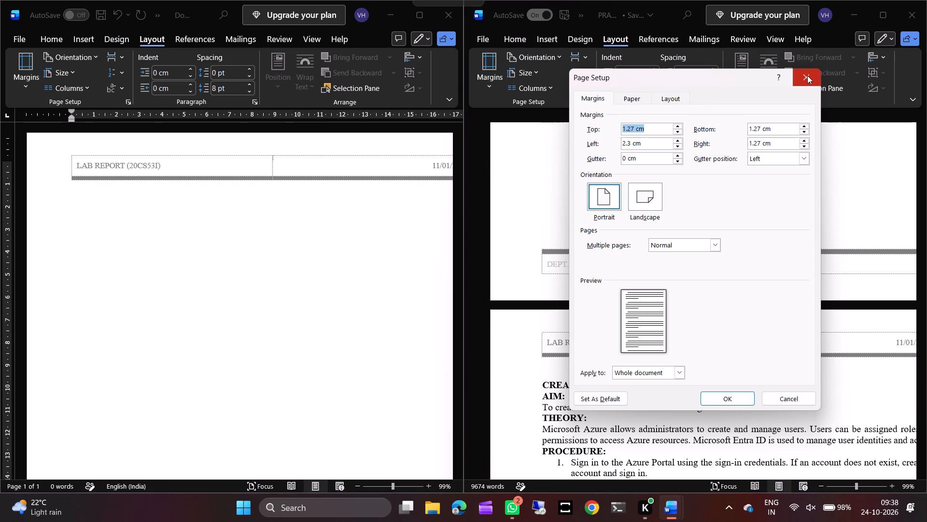
Accept the existing lab practicals document's page setup settings and minimize that document's window.
left_click(728, 396)
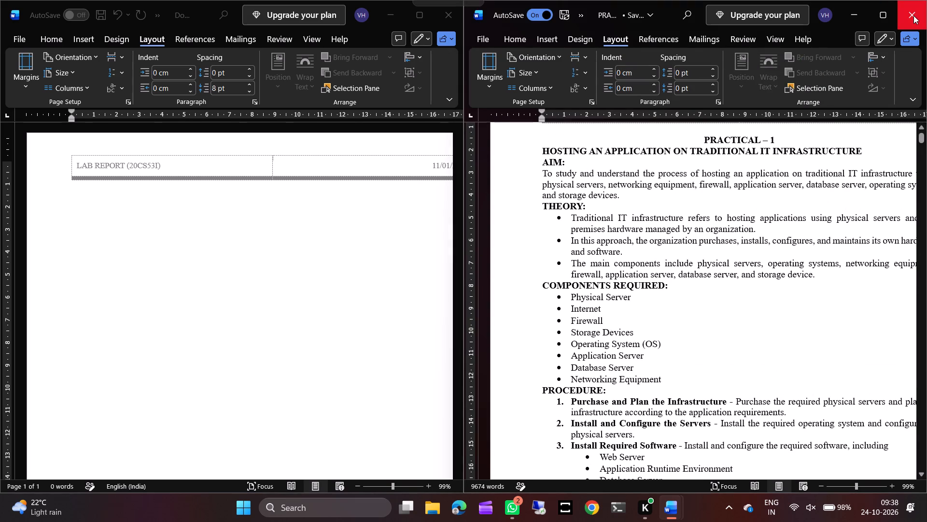
left_click(854, 15)
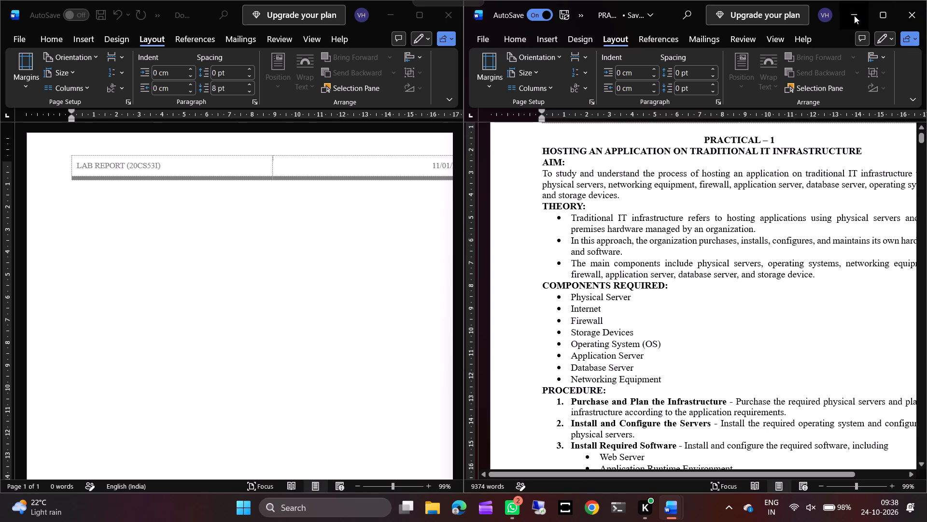
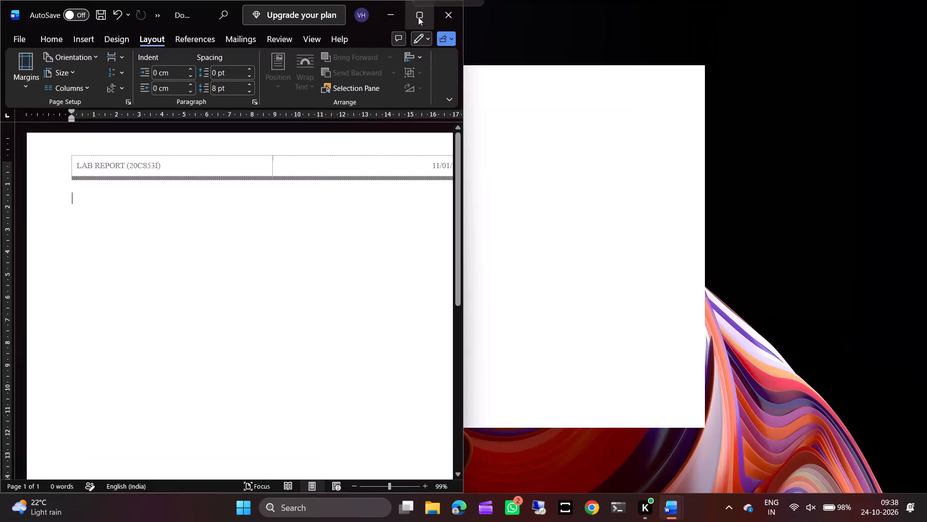
Maximize the new document's window and set its custom left page margin to 2.3 cm for the whole document.
left_click(418, 17)
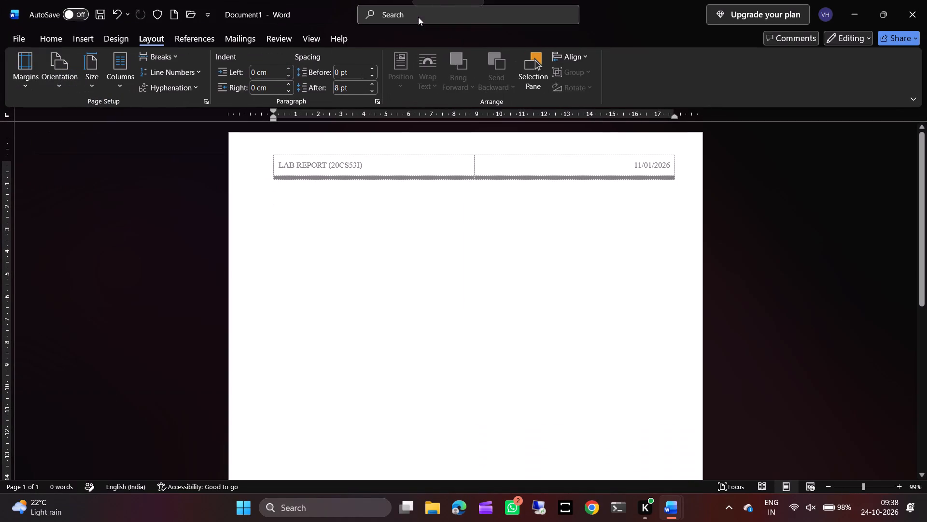
left_click(28, 89)
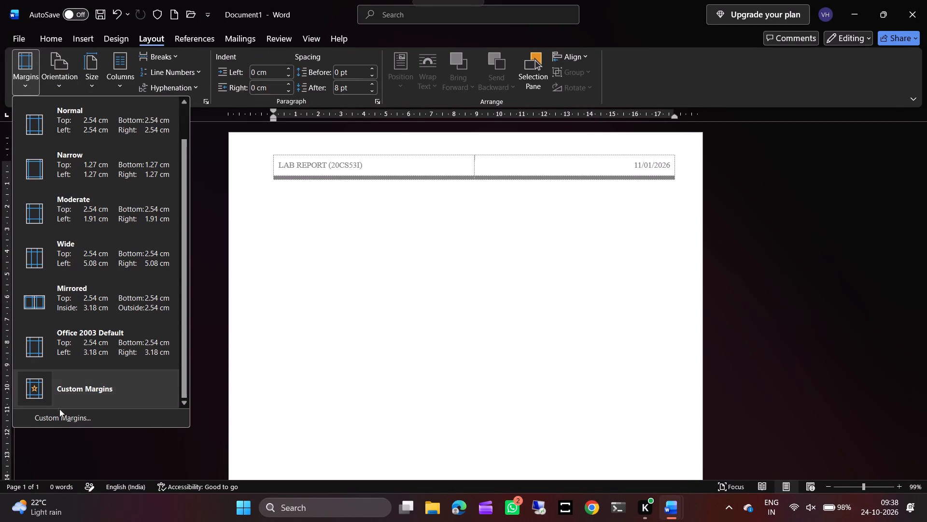
left_click(61, 419)
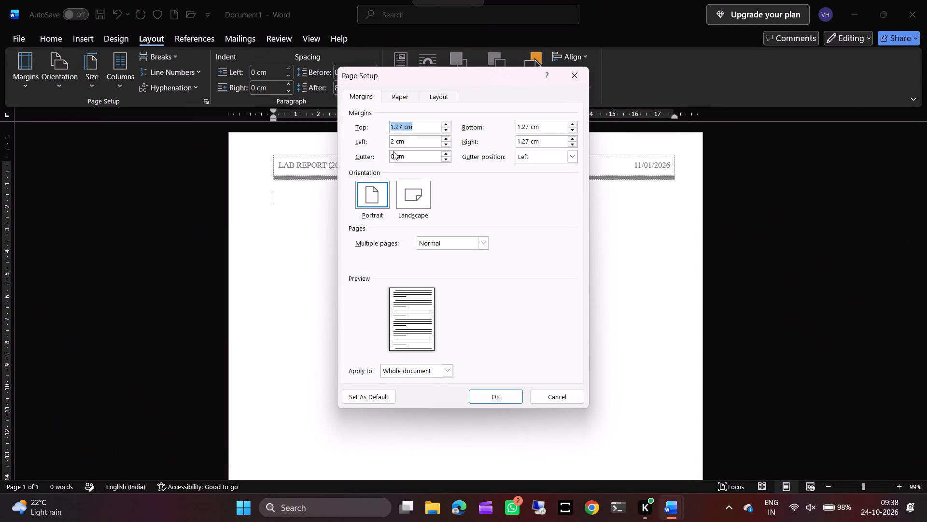
left_click(396, 141)
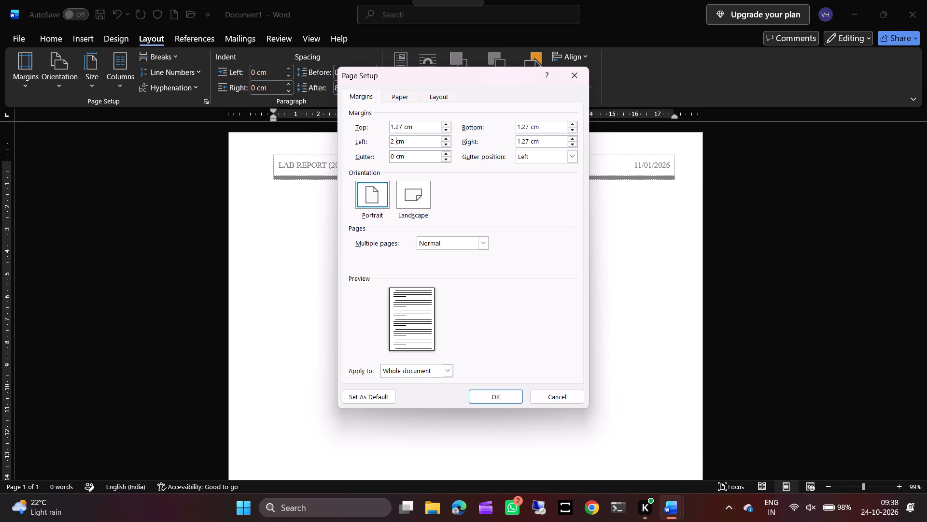
key("BackSpace")
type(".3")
left_click(492, 393)
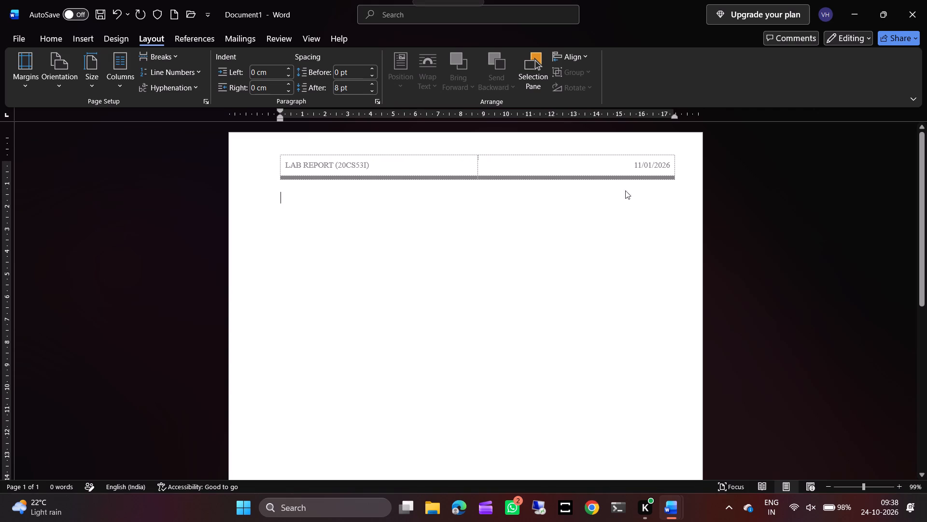
Replace the full date in the page header with the academic year 2026-27 and return to the document body.
double_click(648, 164)
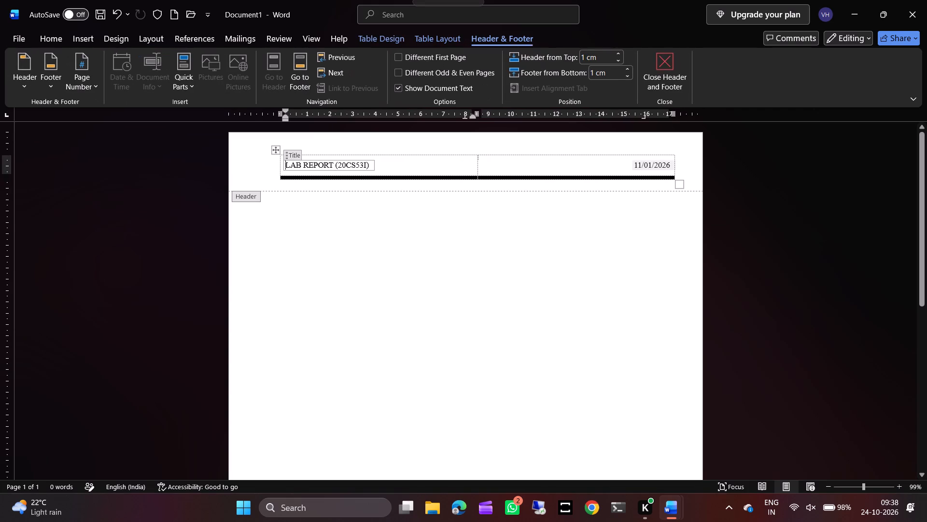
left_click(648, 164)
key("Right")
key("Right")
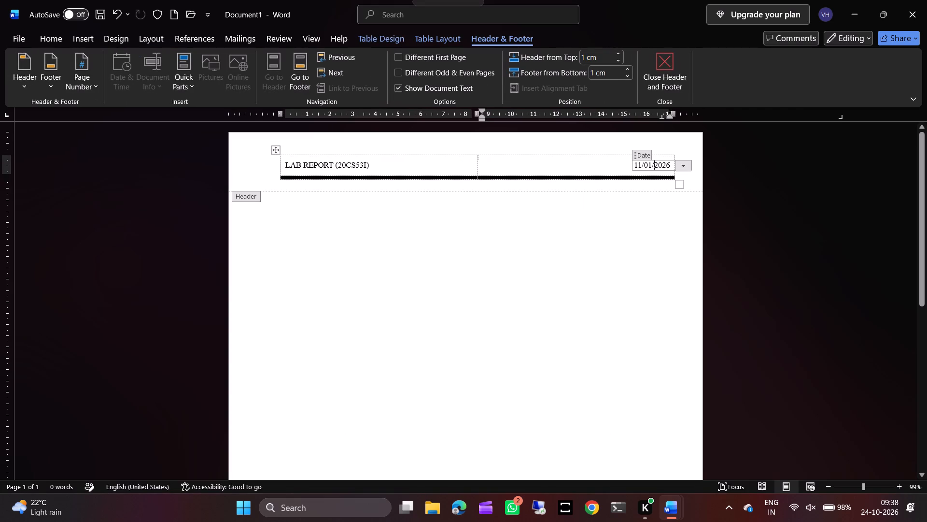
key("BackSpace")
key("BackSpace")
key("BackSpace")
key("BackSpace")
key("BackSpace")
key("BackSpace")
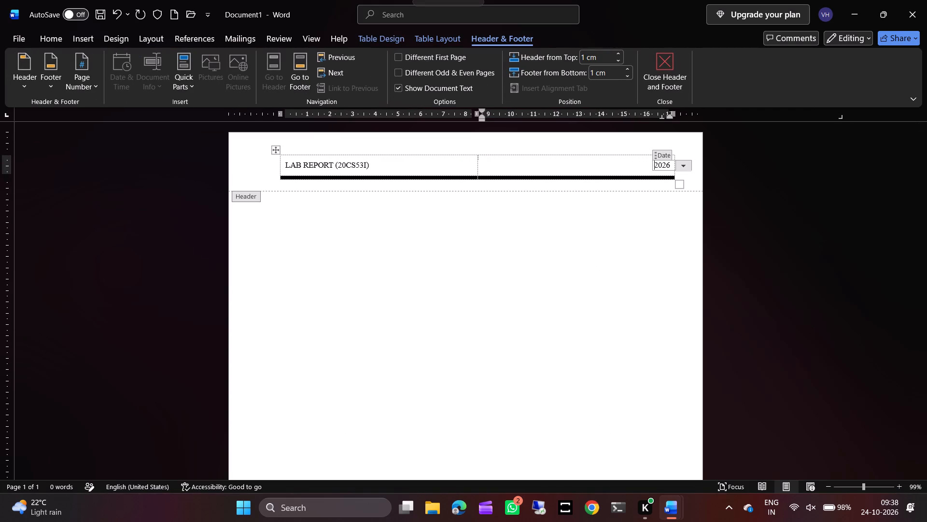
key("Right")
key("Right")
key("Right")
key("Right")
type("-27")
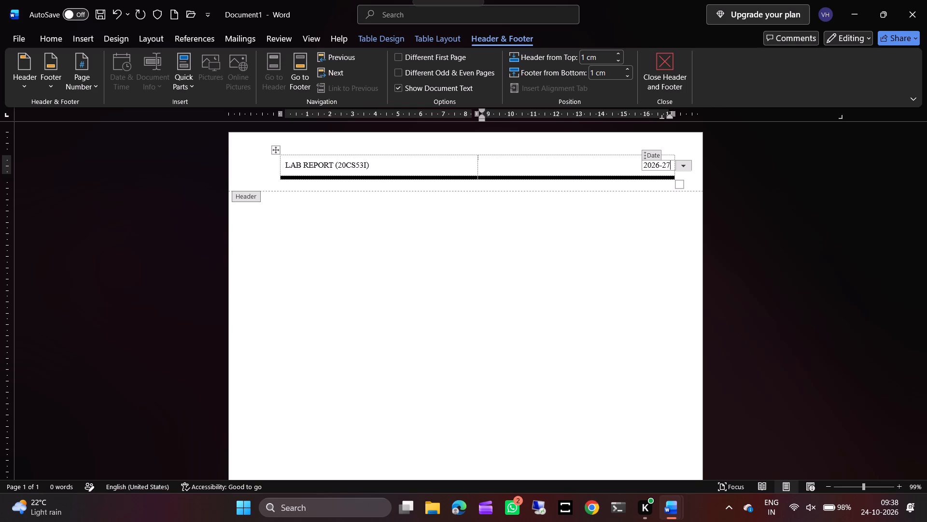
double_click(598, 207)
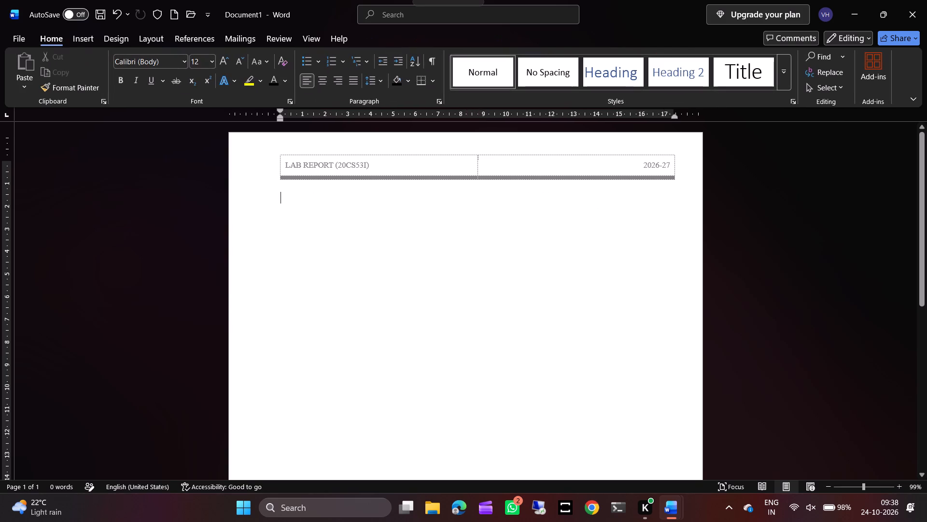
Review the new document's page from header to footer.
scroll(484, 242, "down", 10)
scroll(484, 242, "up", 4)
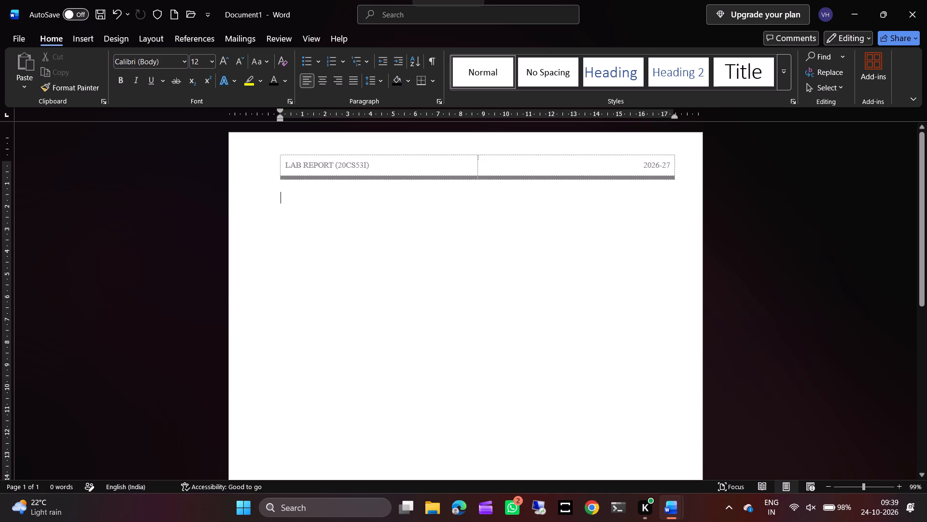
scroll(484, 242, "down", 5)
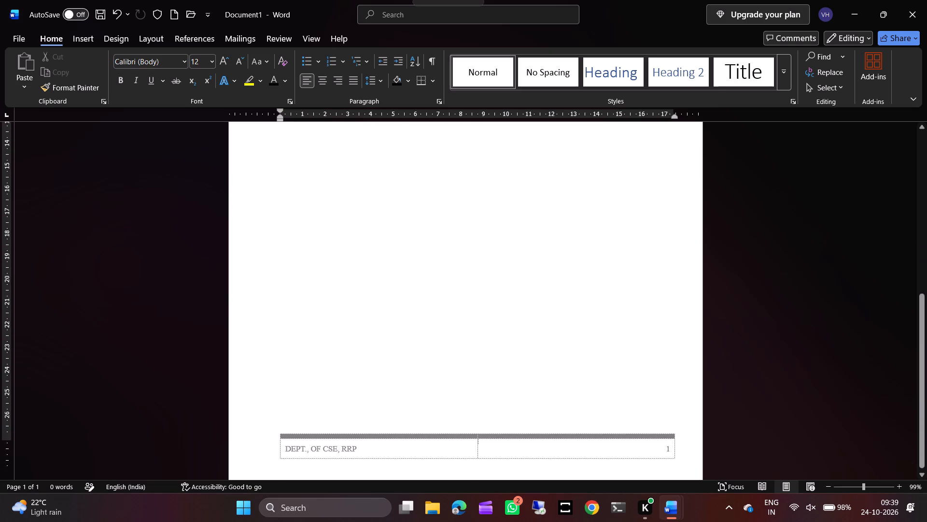
scroll(484, 242, "down", 2)
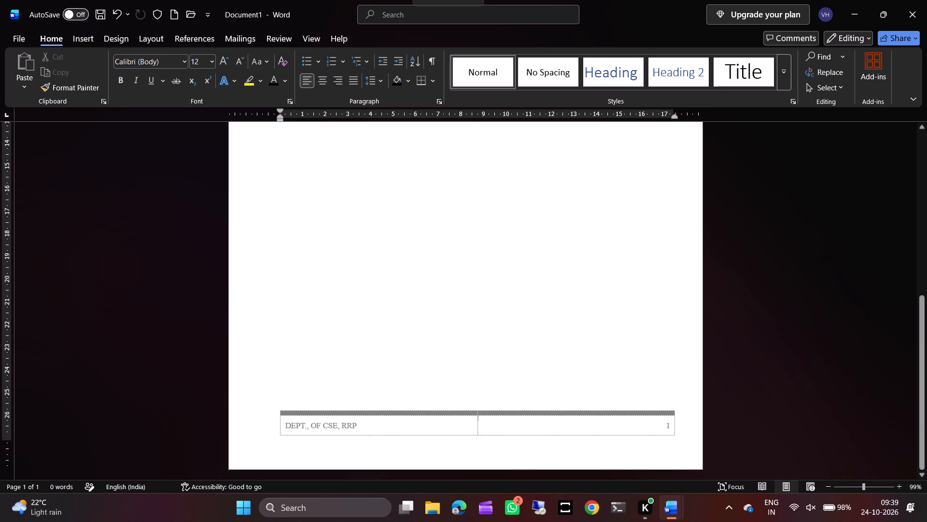
scroll(484, 242, "up", 4)
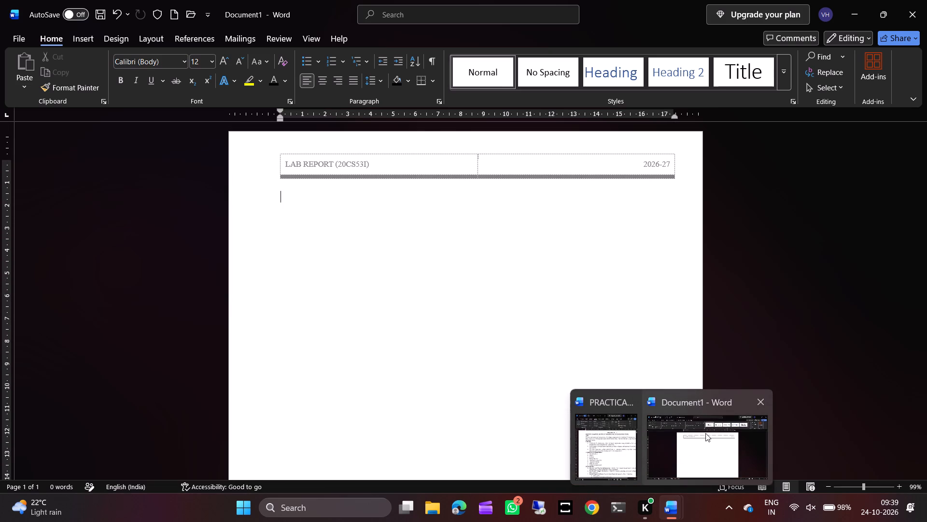
Switch to PRACTICAL16.docx, copy the selected content that includes the PRACTICAL – 08 heading, and delete it from that document.
left_click(607, 438)
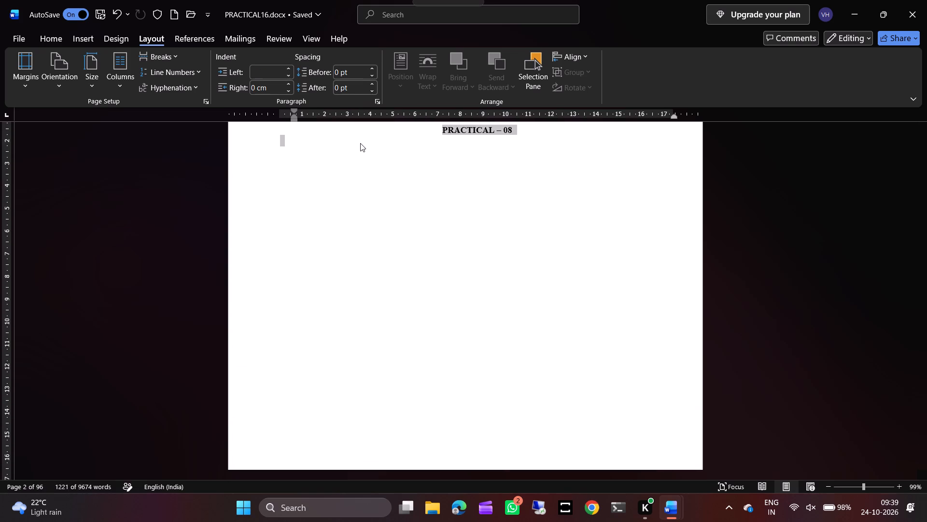
key("ctrl+c")
key("BackSpace")
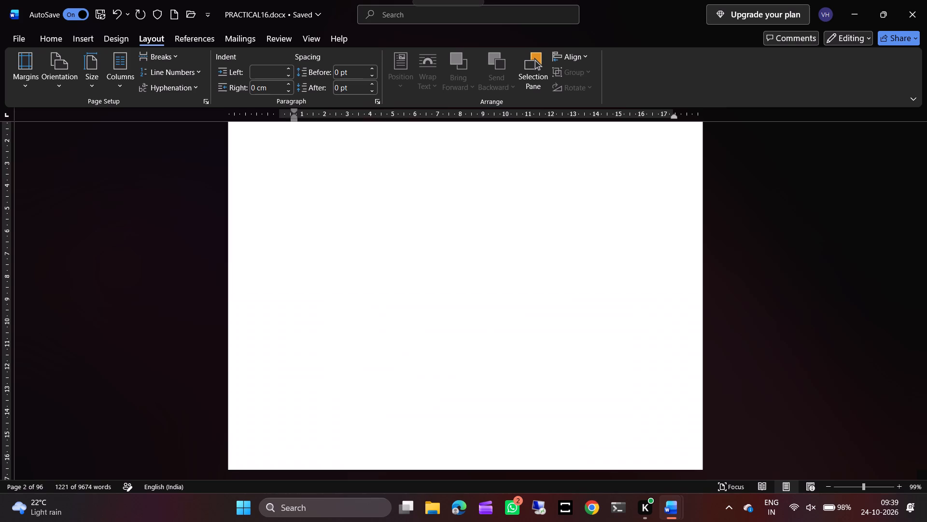
Check the pages before the deleted content and close PRACTICAL16.docx.
scroll(360, 143, "up", 8)
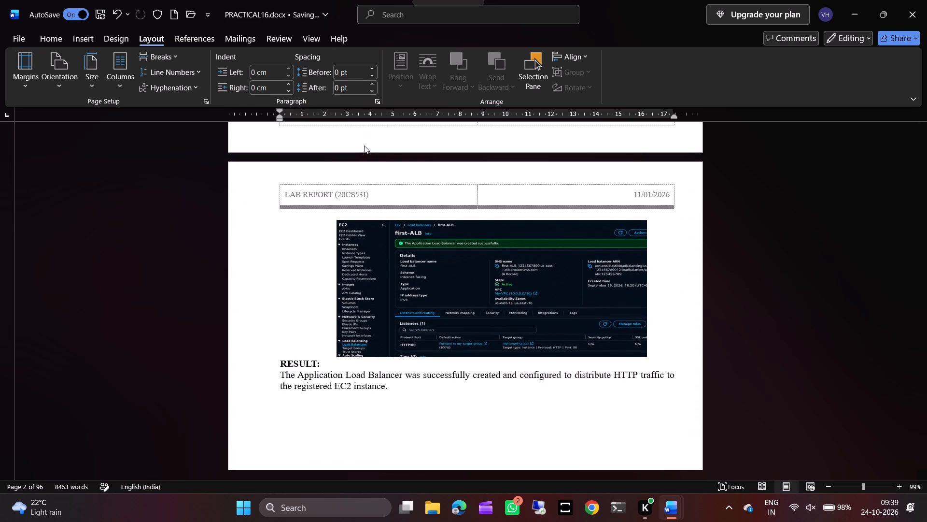
left_click(912, 10)
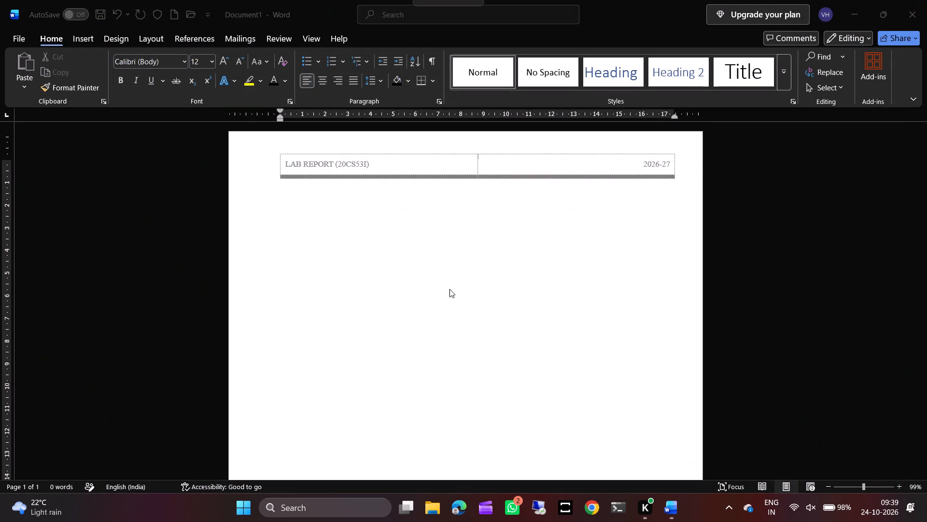
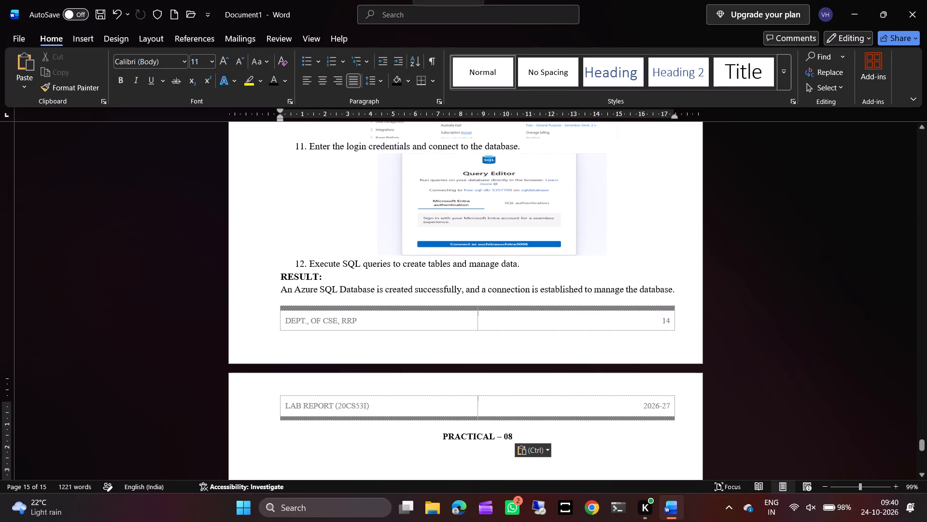
Select the entire lab report text, from PRACTICAL – 01 to the end, and format it as Times New Roman, size 12.
scroll(361, 228, "up", 3)
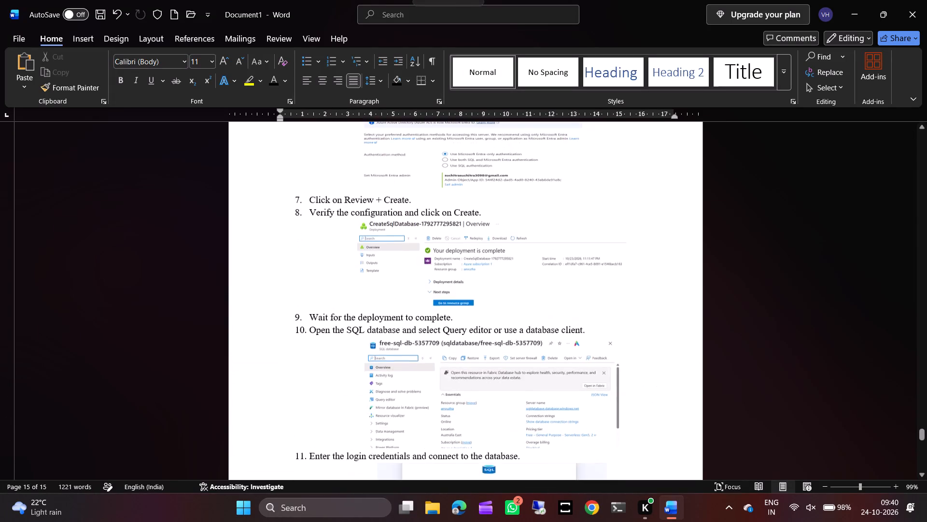
scroll(361, 228, "up", 12)
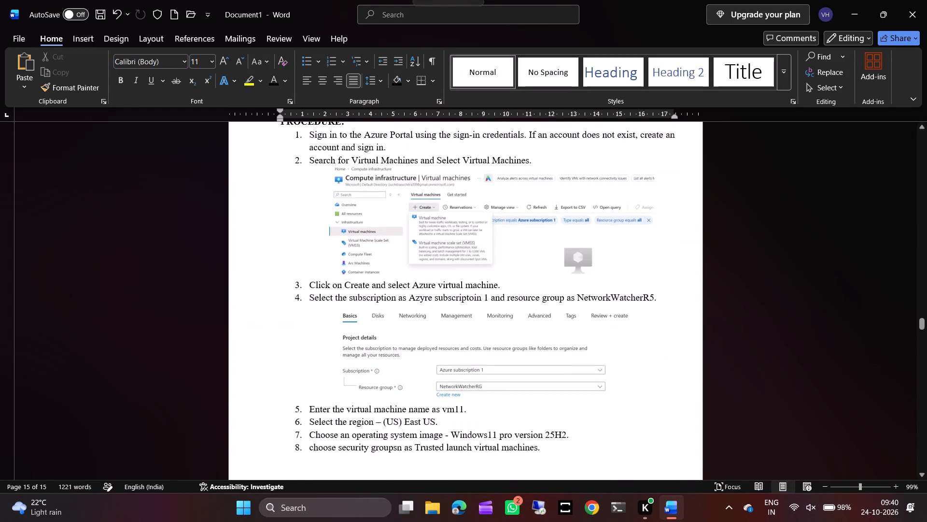
scroll(361, 228, "up", 18)
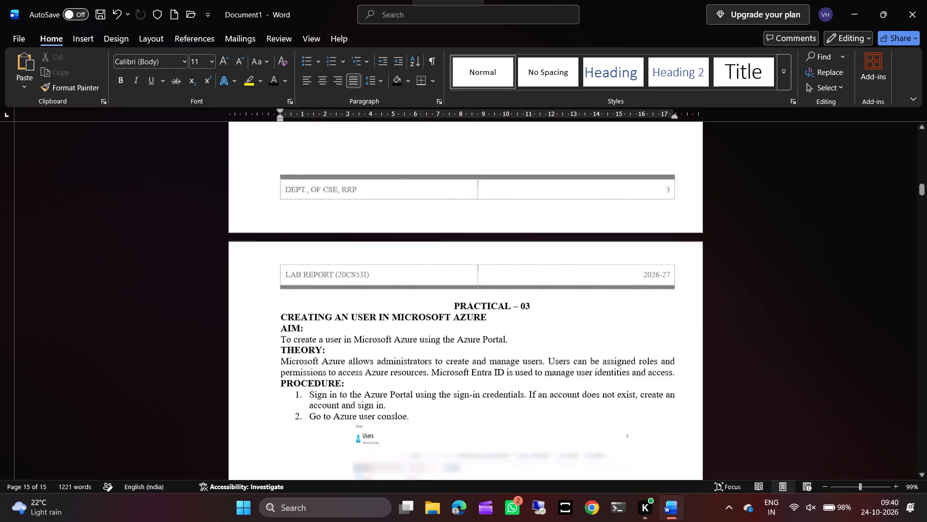
scroll(361, 228, "up", 18)
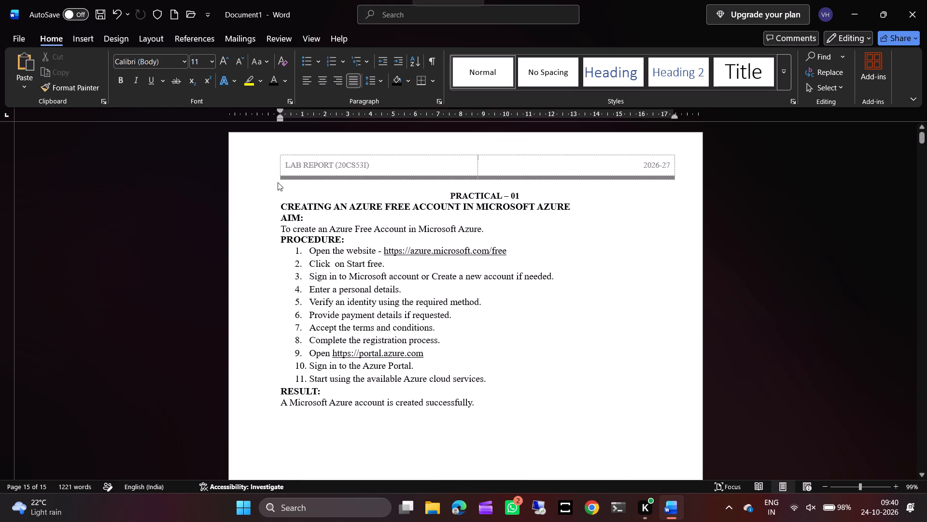
key("ctrl+a")
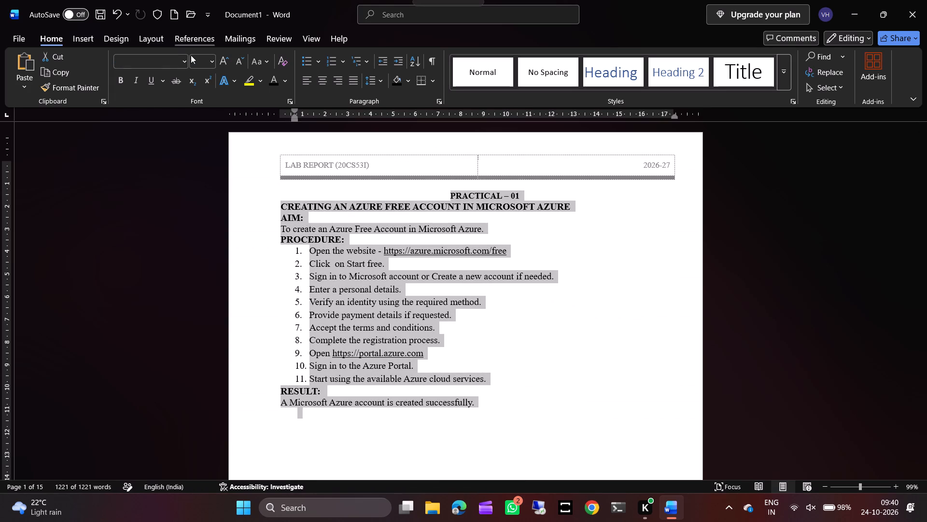
left_click(210, 58)
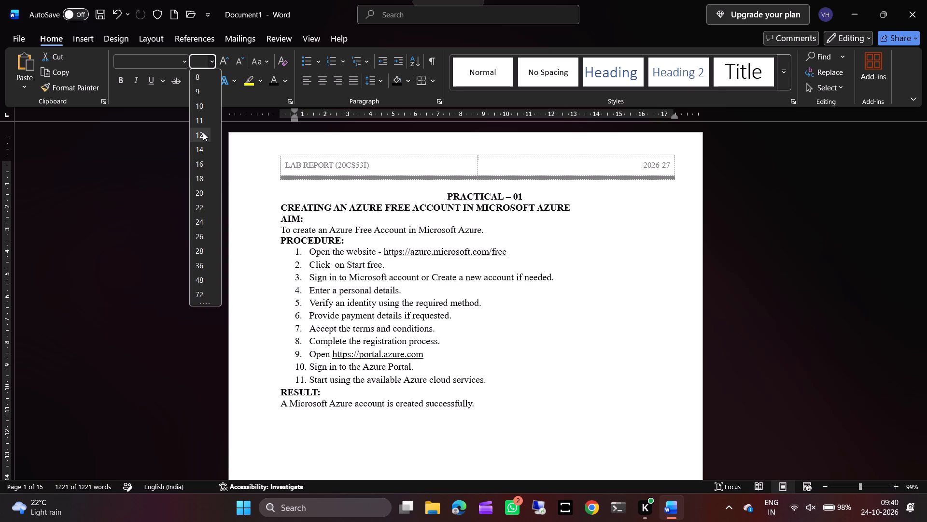
left_click(203, 132)
left_click(185, 61)
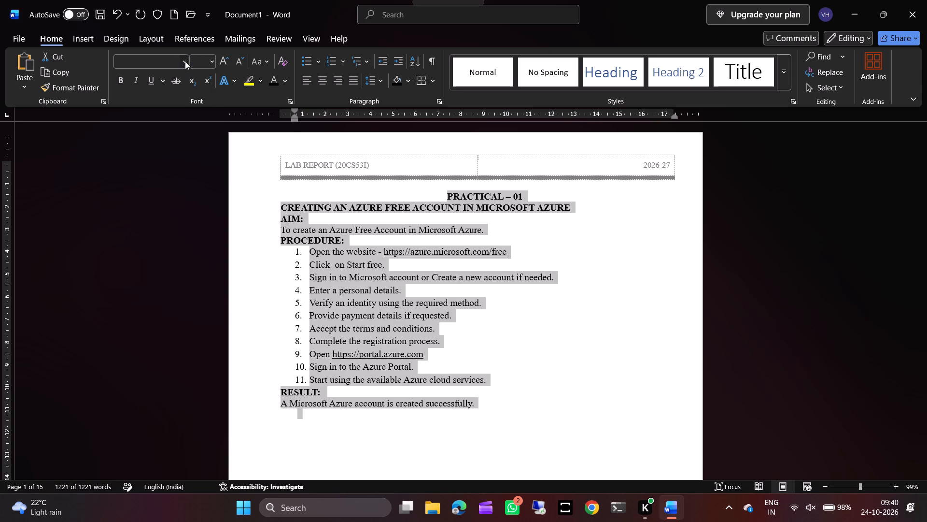
left_click(172, 146)
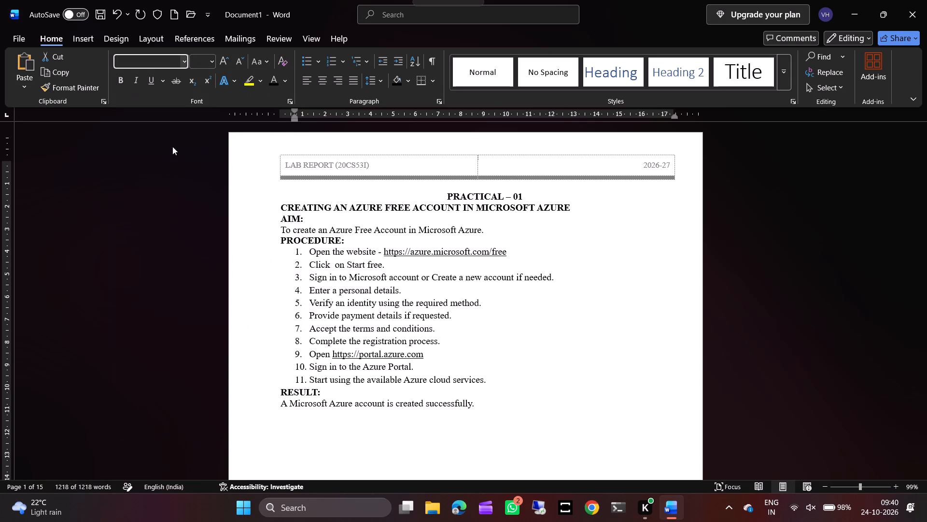
left_click(258, 193)
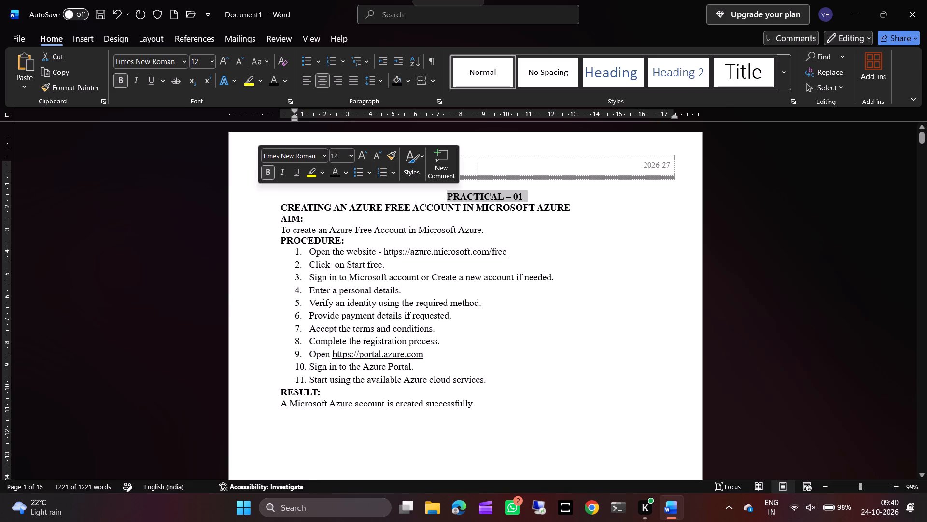
left_click(165, 300)
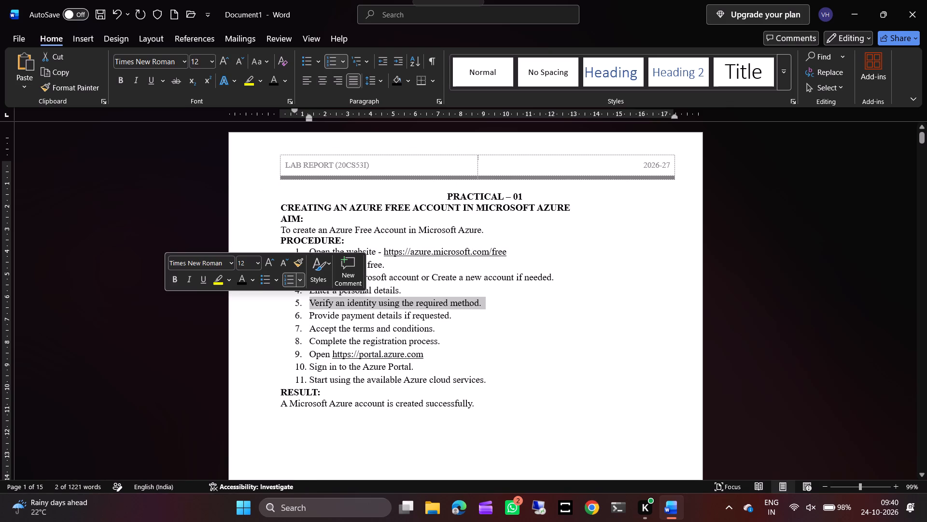
left_click(281, 232)
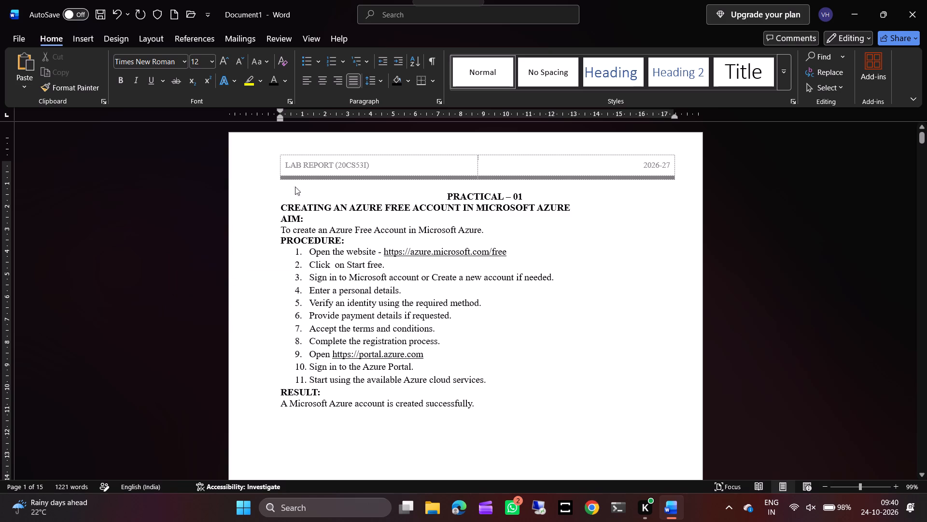
Examine the page layout, text and screenshots of Practicals 01 to 04 after the font change.
scroll(399, 256, "down", 2)
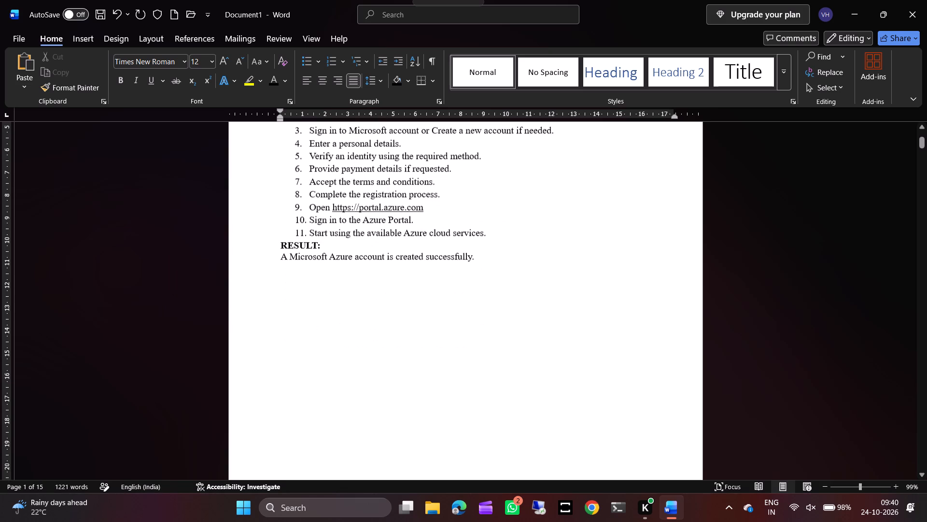
scroll(399, 256, "down", 3)
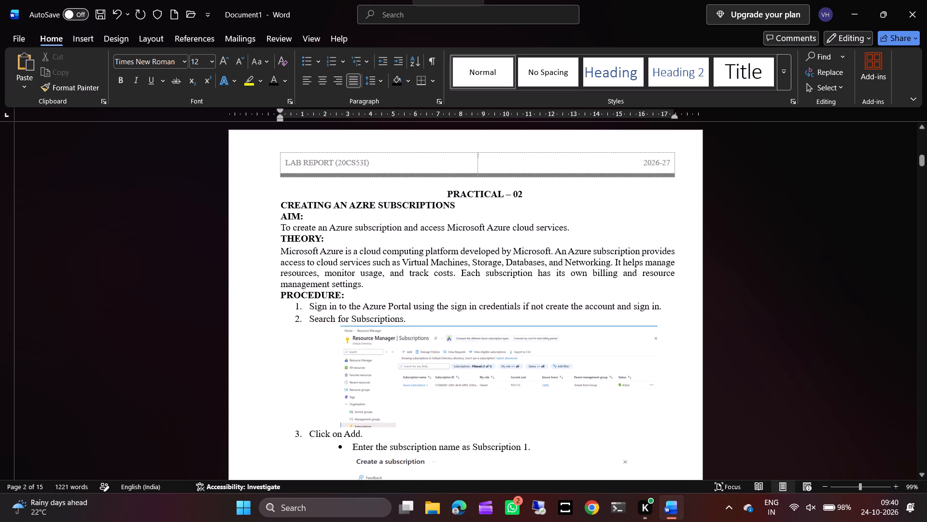
scroll(377, 303, "down", 7)
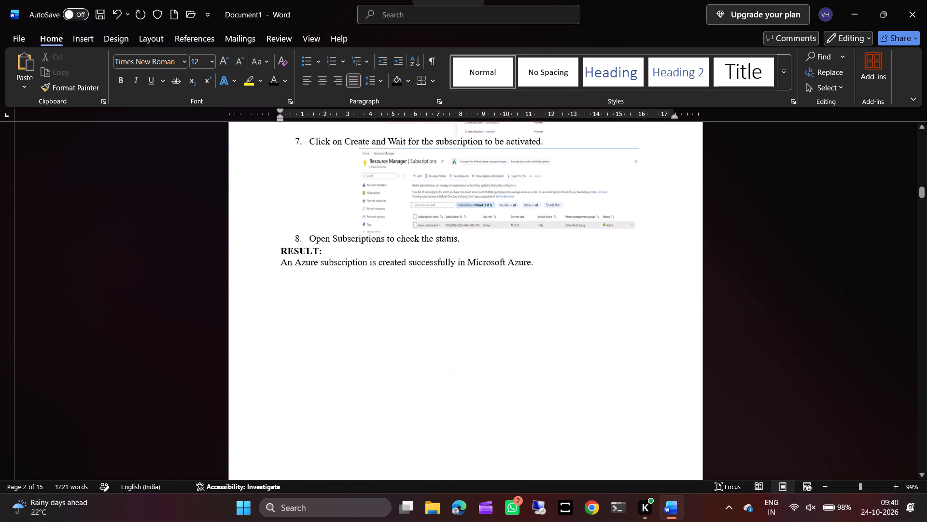
scroll(377, 303, "down", 3)
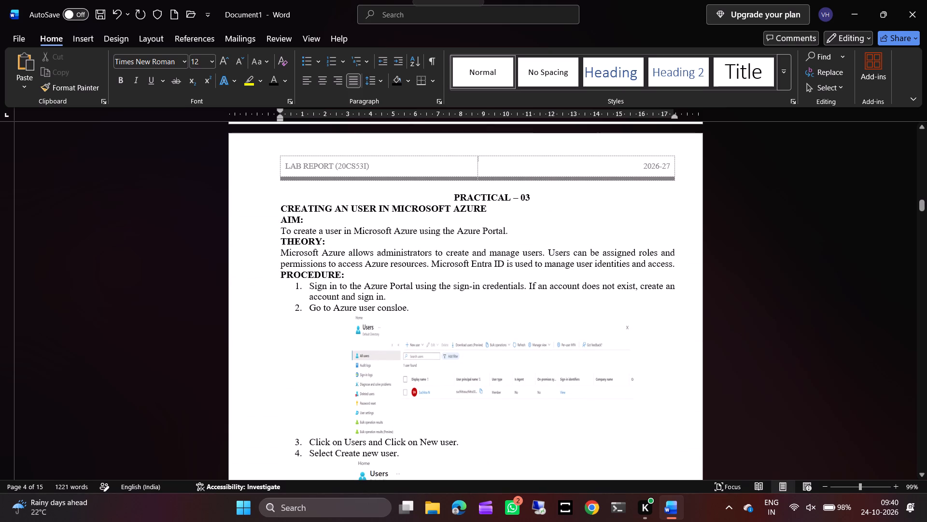
scroll(338, 288, "down", 5)
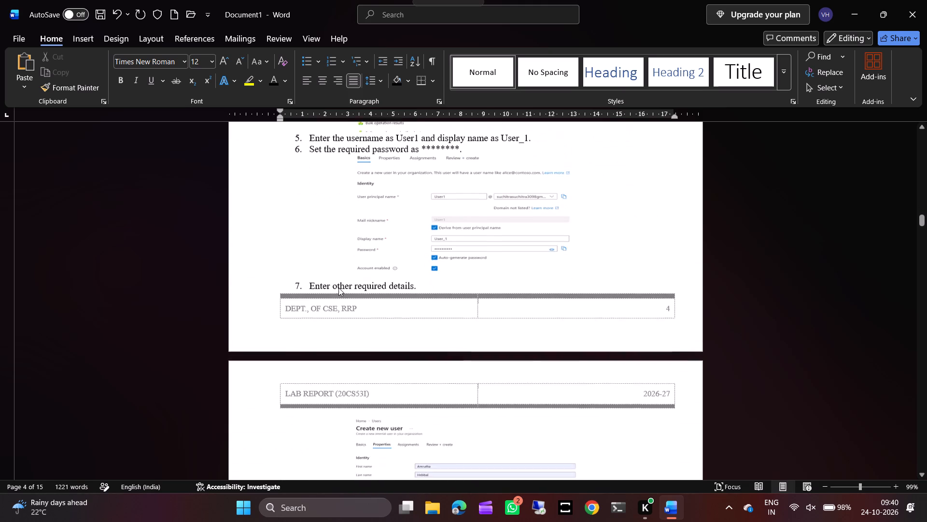
scroll(338, 288, "down", 7)
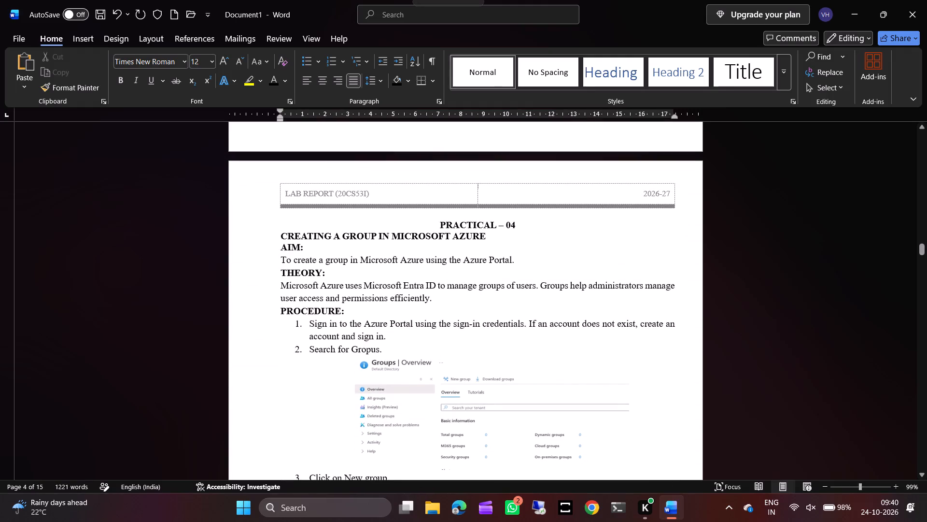
scroll(341, 275, "down", 4)
scroll(341, 275, "up", 1)
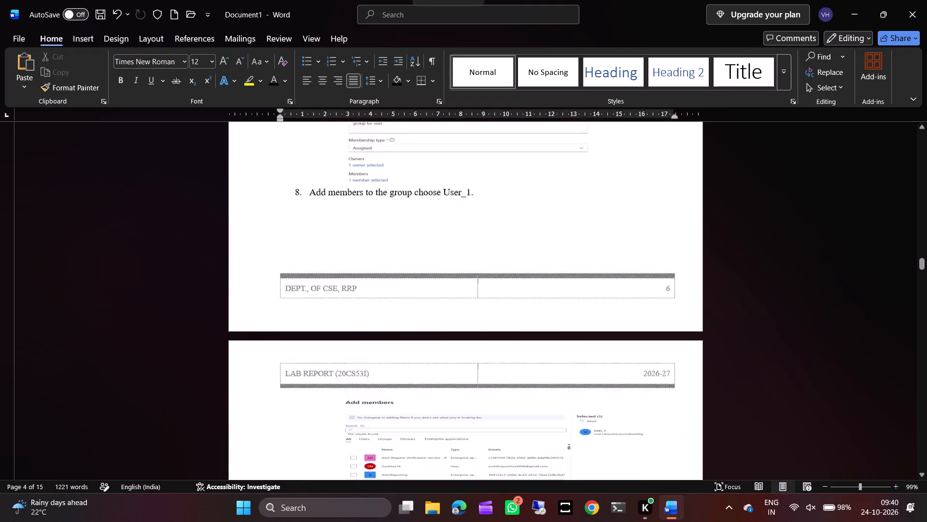
scroll(341, 275, "up", 1)
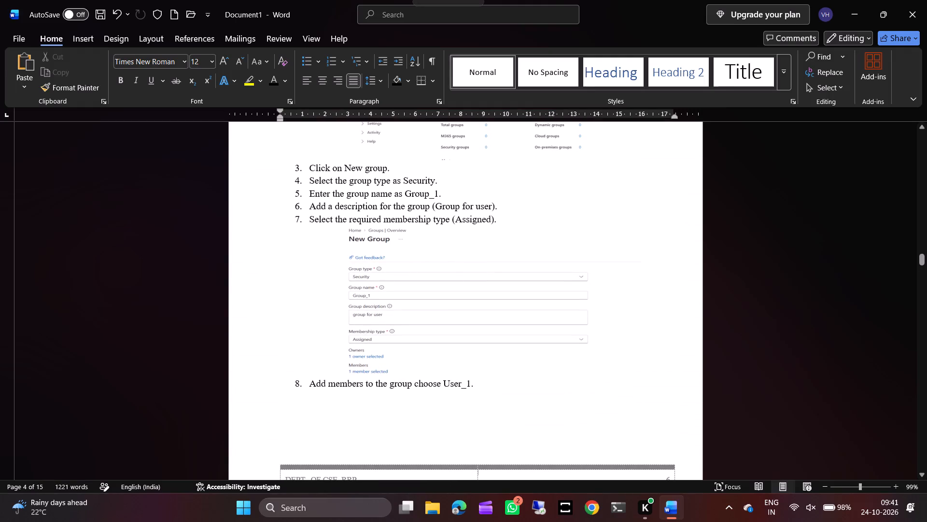
scroll(334, 325, "down", 7)
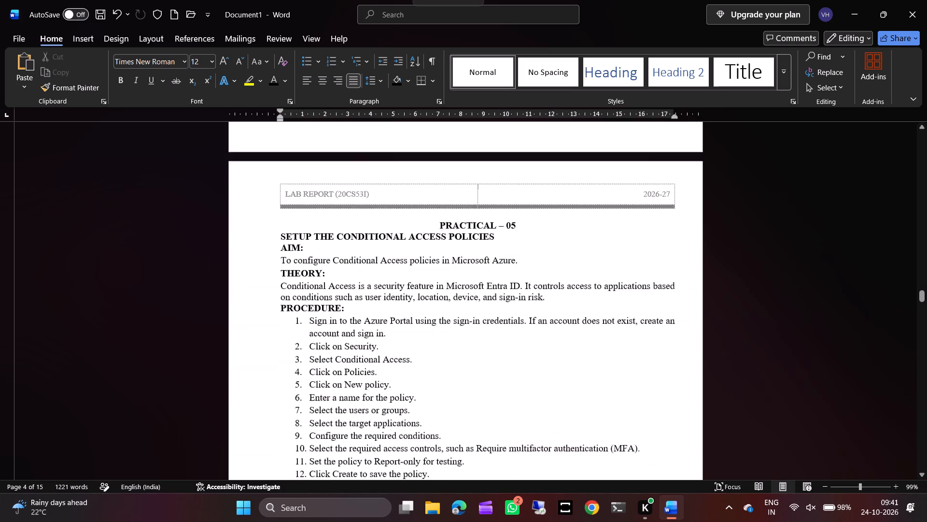
Examine the page layout, text and screenshots of Practicals 05 and 06, including the virtual machine connection pages.
scroll(334, 325, "down", 1)
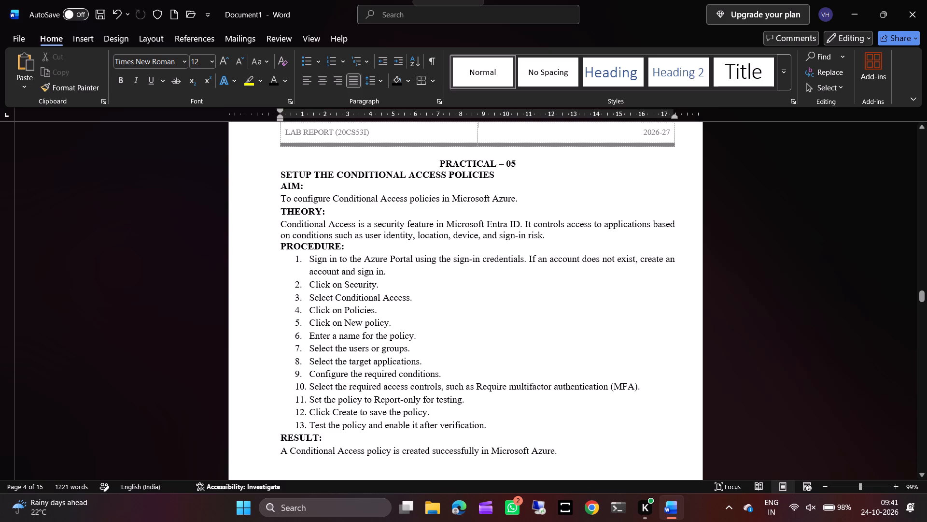
scroll(377, 276, "down", 4)
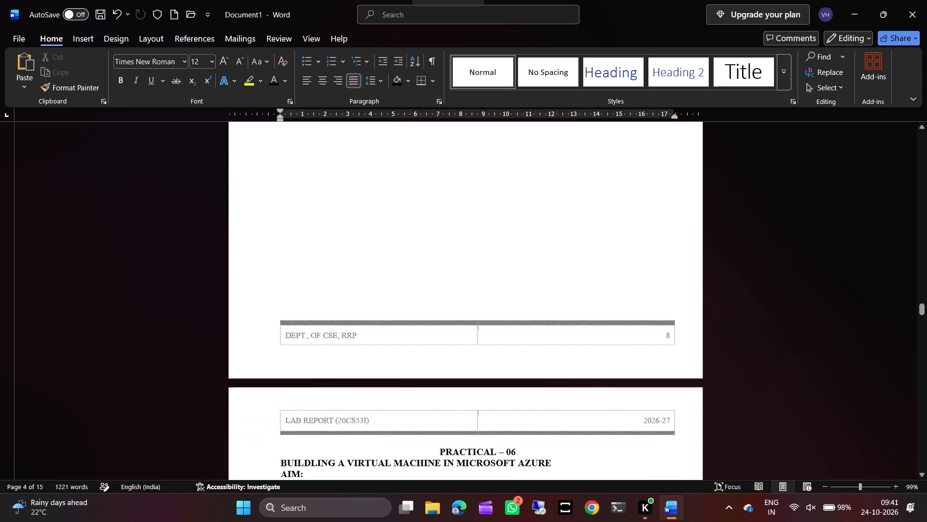
scroll(377, 276, "down", 1)
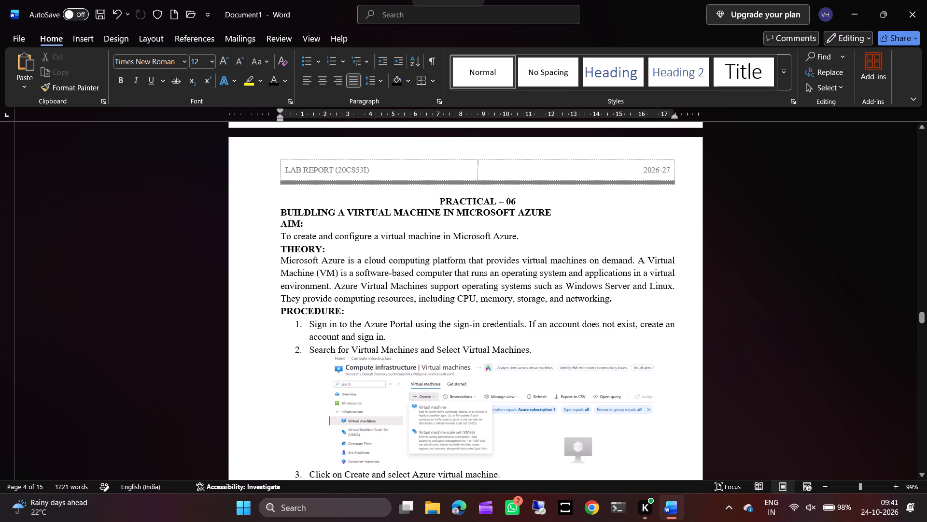
scroll(365, 309, "down", 4)
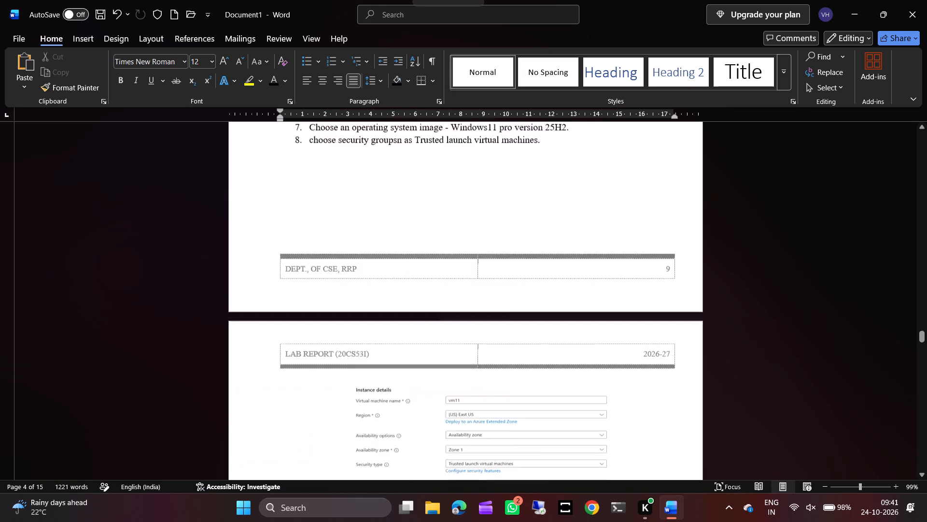
scroll(365, 309, "down", 6)
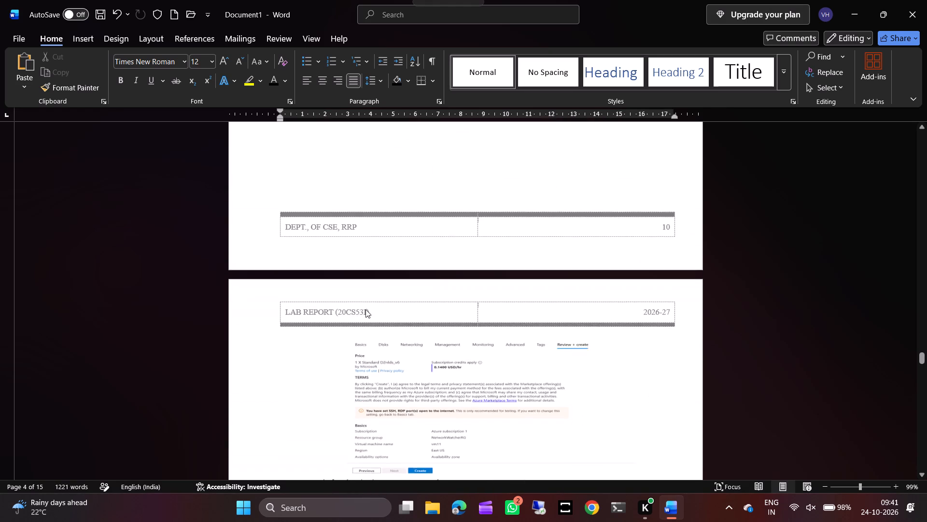
scroll(365, 309, "down", 3)
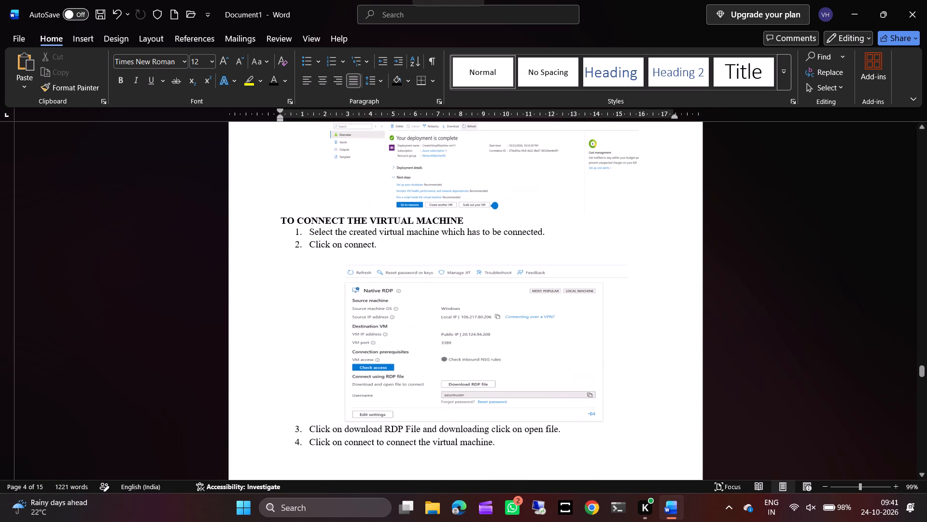
scroll(365, 309, "down", 2)
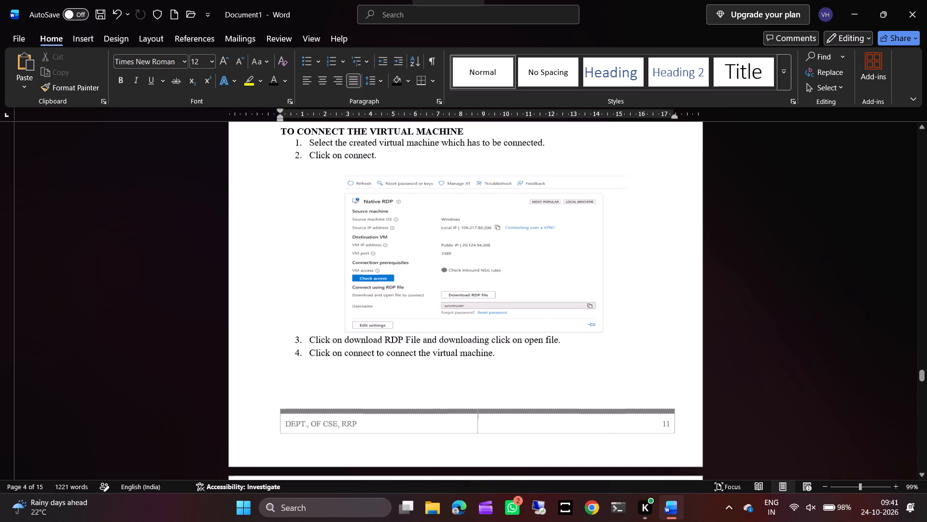
scroll(365, 309, "down", 4)
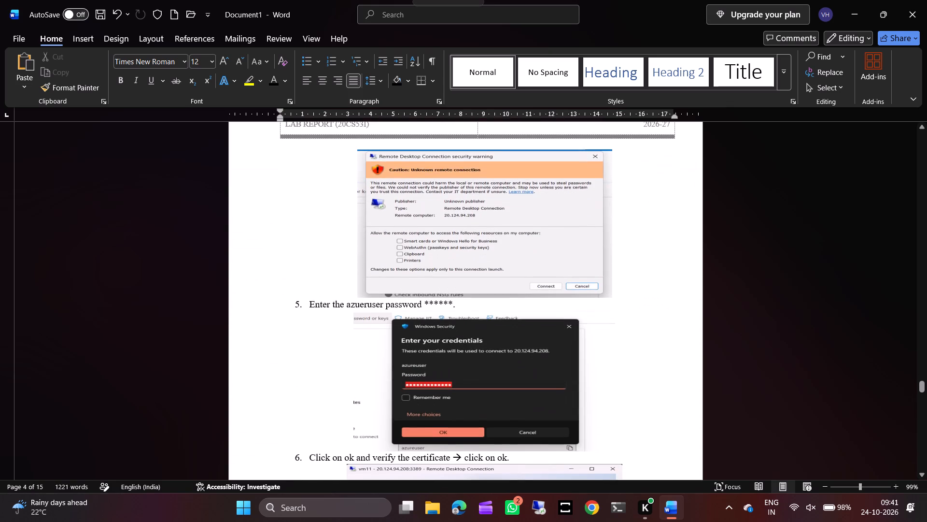
scroll(365, 309, "down", 3)
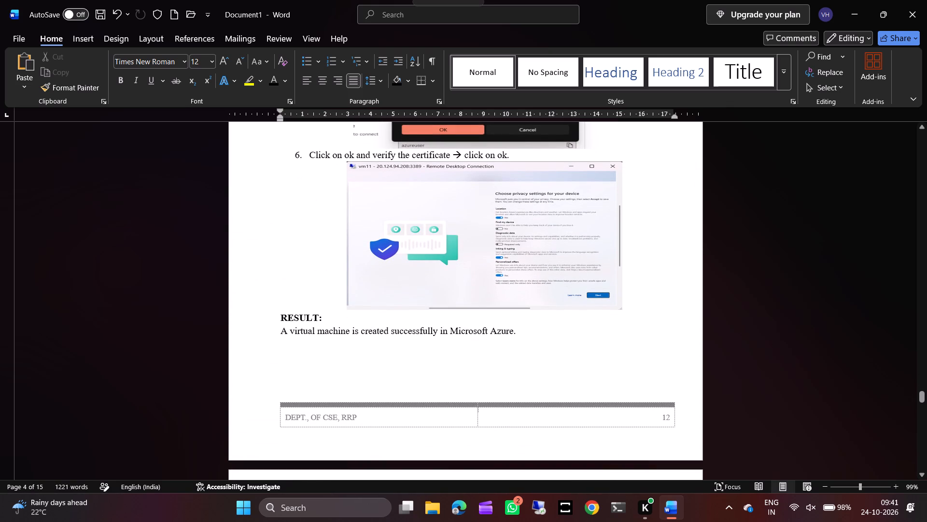
left_click(386, 261)
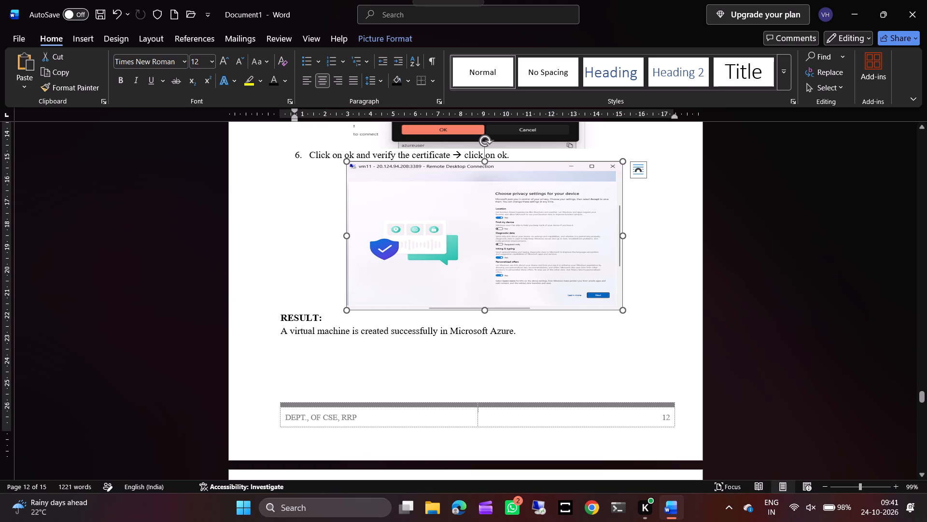
Examine the Practical 07 Azure SQL pages through to the PRACTICAL – 08 heading.
scroll(376, 369, "down", 2)
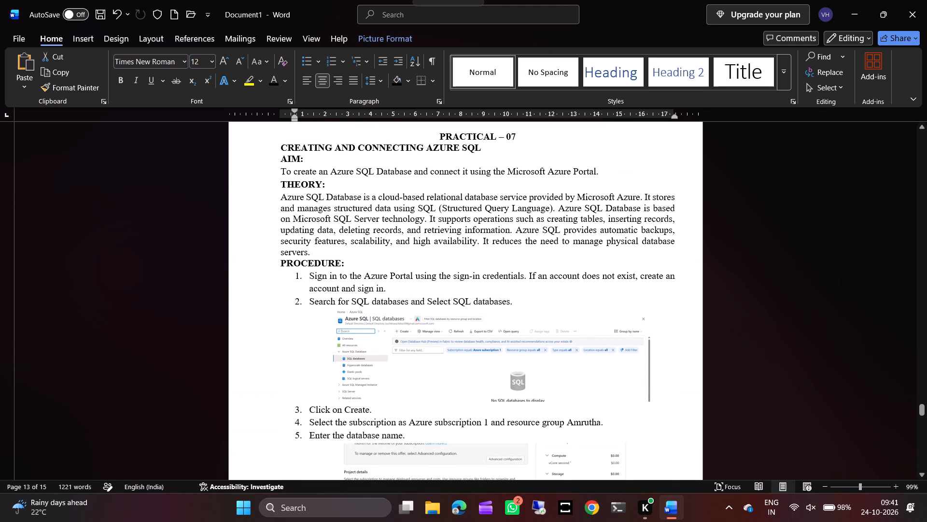
scroll(351, 340, "down", 2)
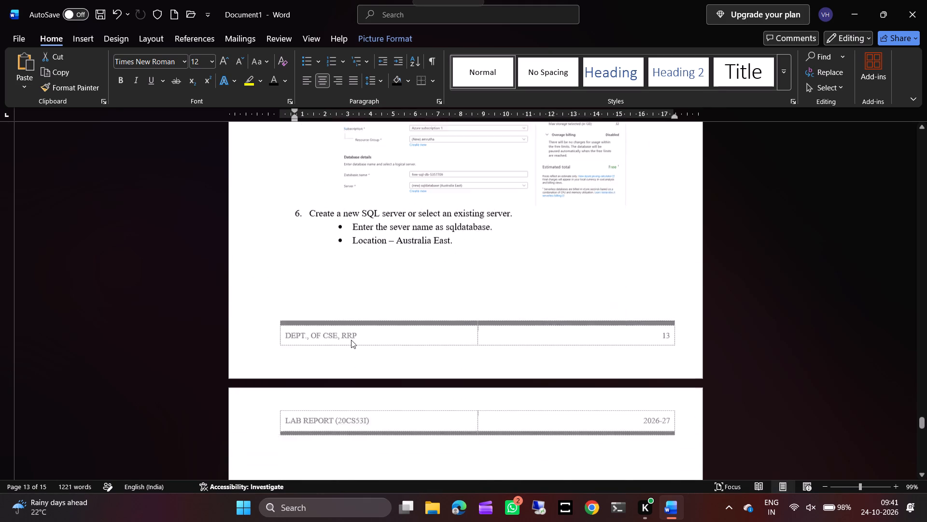
scroll(351, 340, "down", 6)
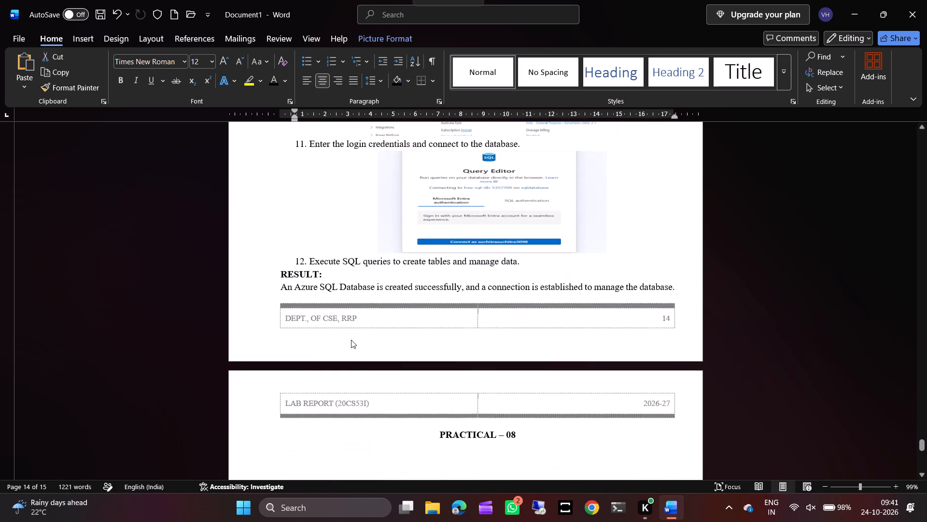
scroll(351, 340, "up", 1)
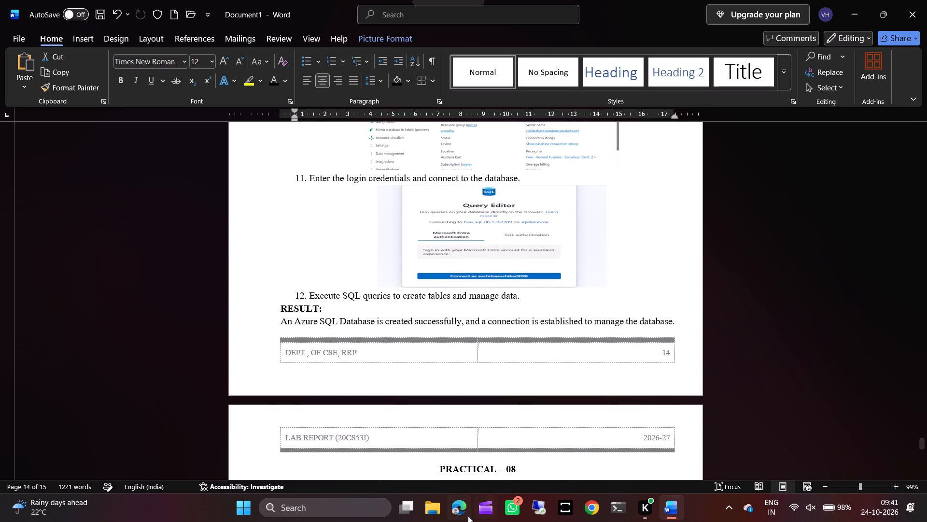
Switch to Google Chrome.
left_click(585, 507)
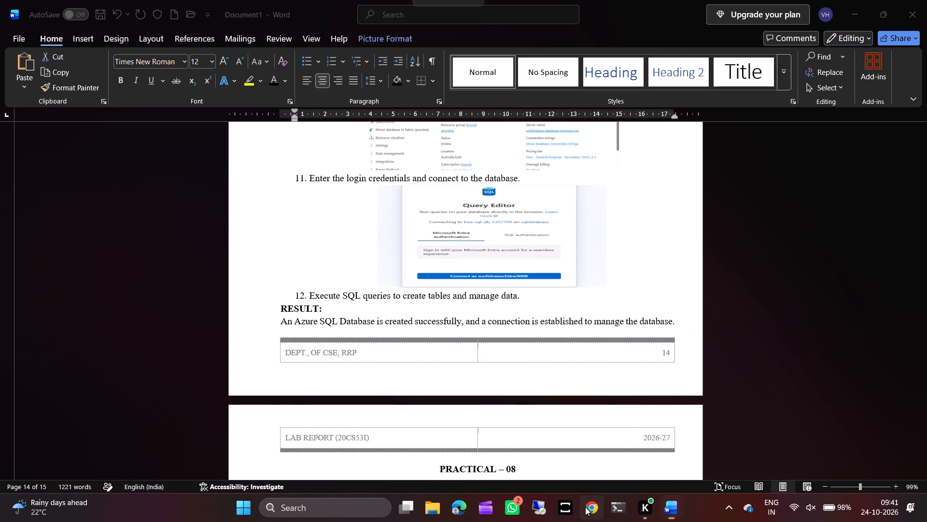
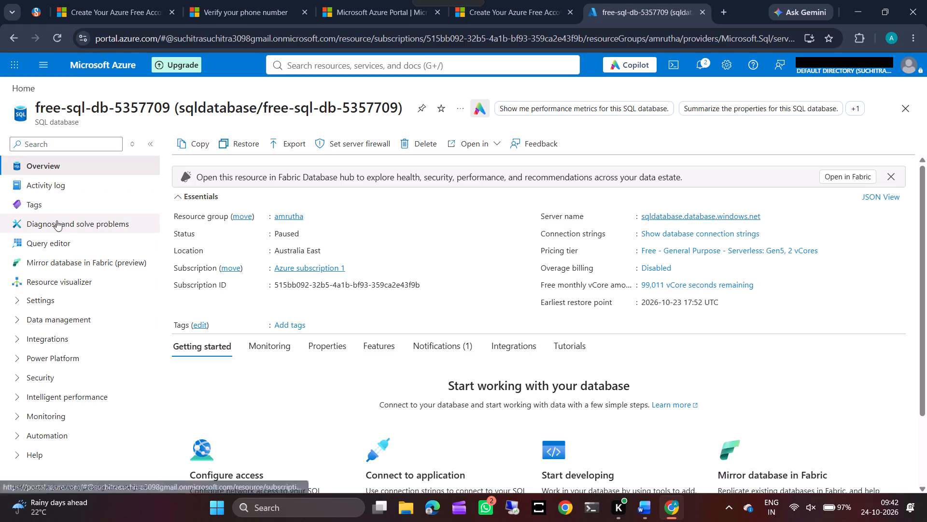
Open the Query editor for the free-sql-db-5357709 SQL database.
left_click(58, 245)
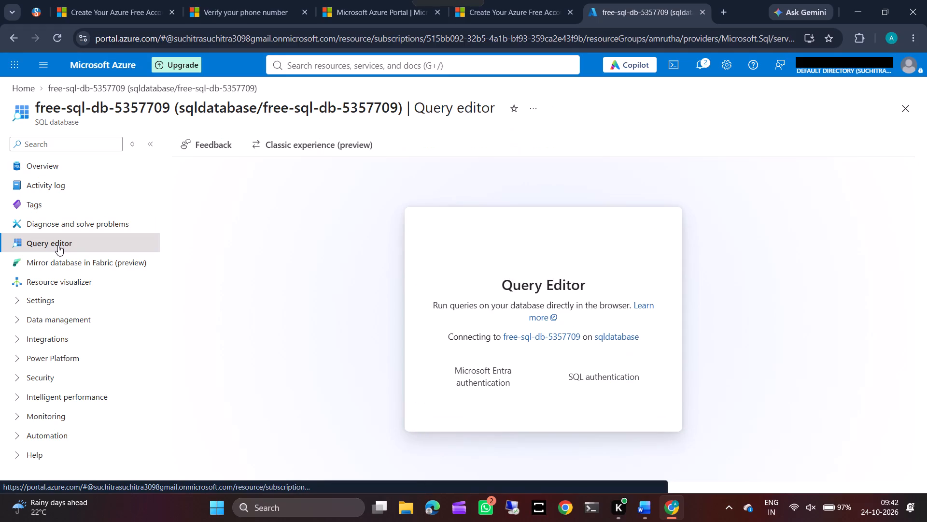
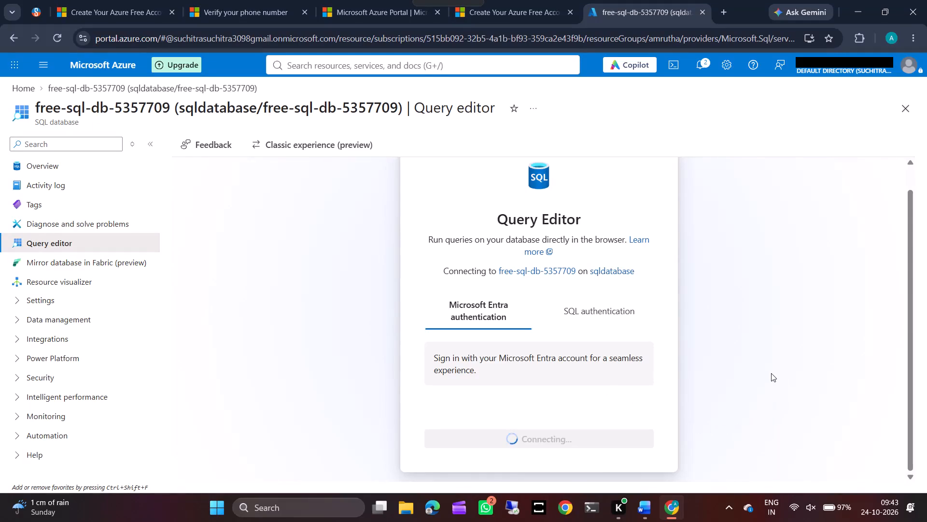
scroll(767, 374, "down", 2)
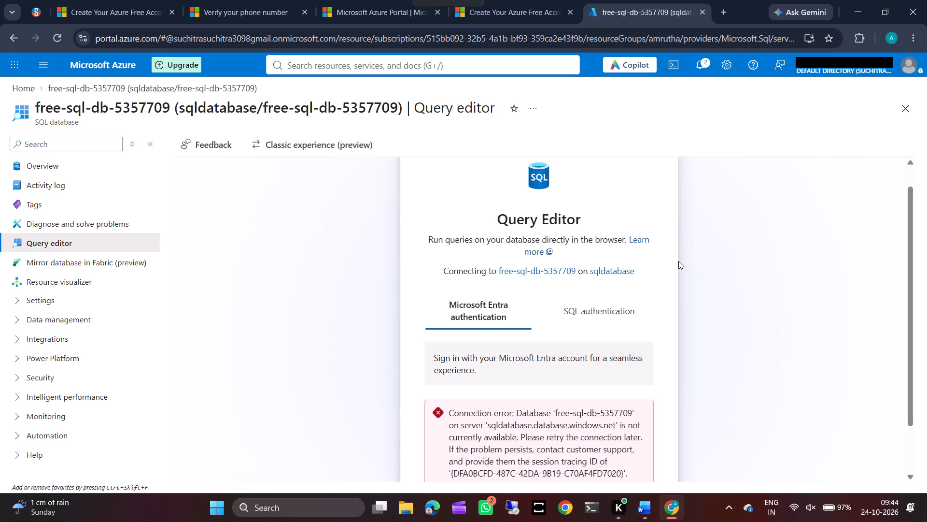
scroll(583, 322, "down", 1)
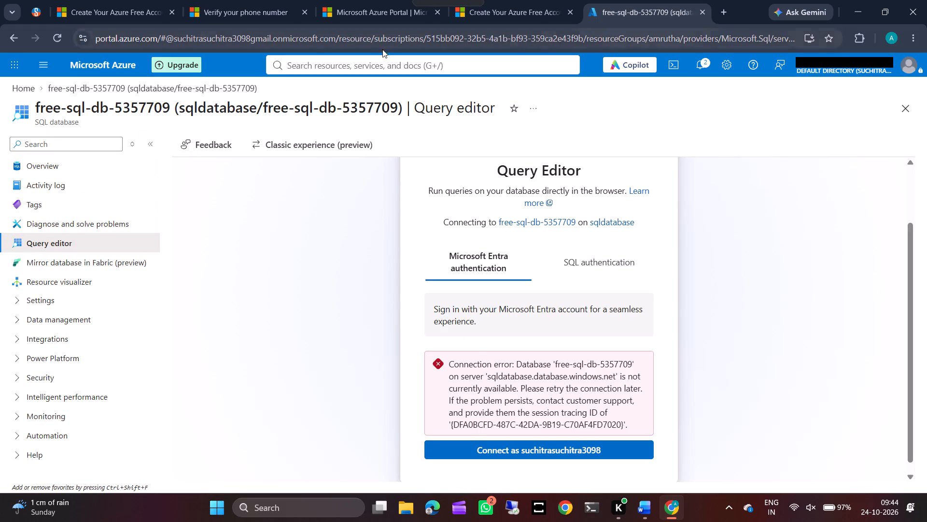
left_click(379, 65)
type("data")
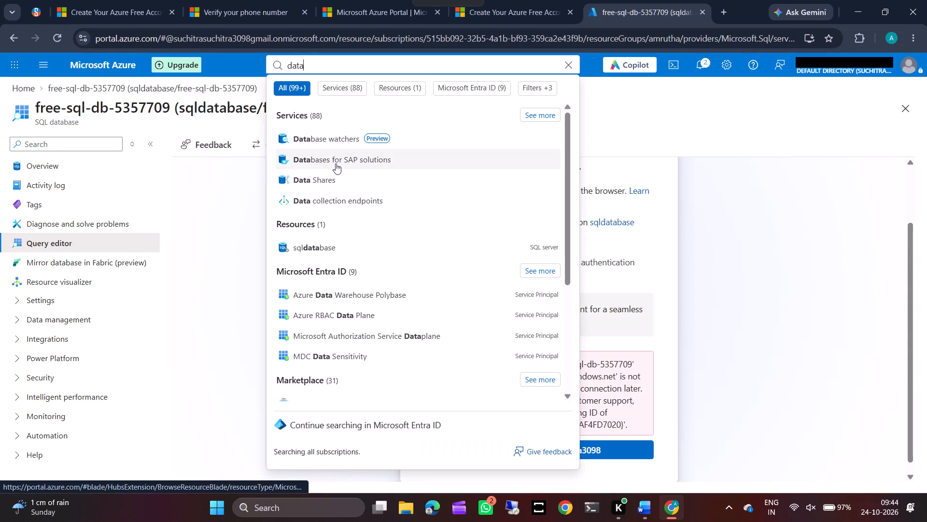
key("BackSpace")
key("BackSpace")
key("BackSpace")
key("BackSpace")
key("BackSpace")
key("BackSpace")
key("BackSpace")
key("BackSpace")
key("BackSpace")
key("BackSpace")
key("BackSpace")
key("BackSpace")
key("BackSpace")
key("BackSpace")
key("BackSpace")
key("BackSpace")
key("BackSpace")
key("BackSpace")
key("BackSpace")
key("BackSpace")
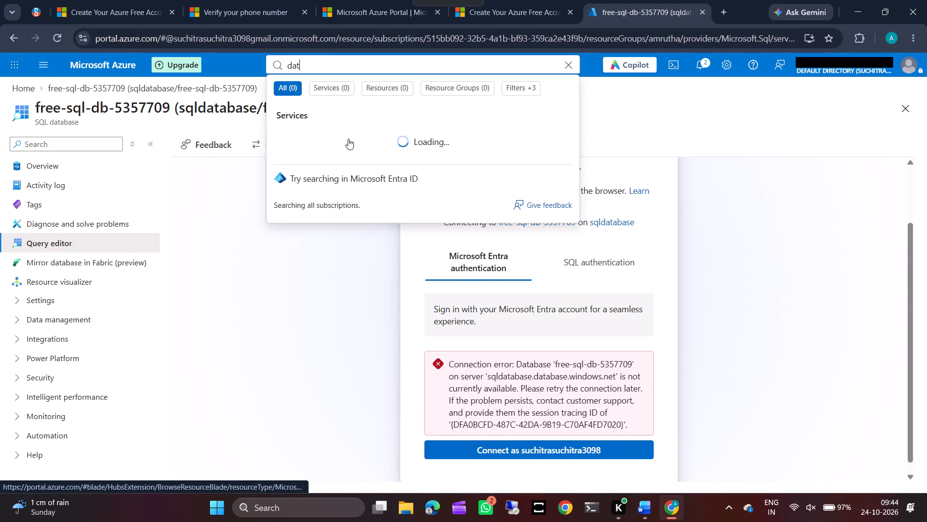
Search the Azure portal for sql, open the sqldatabase SQL server and go to its free-sql-db-5357709 database.
type("sql")
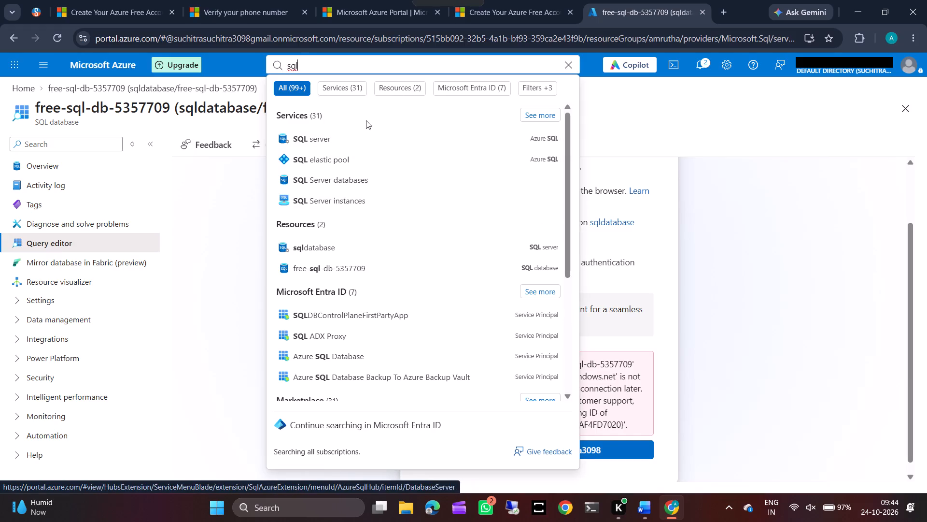
left_click(359, 244)
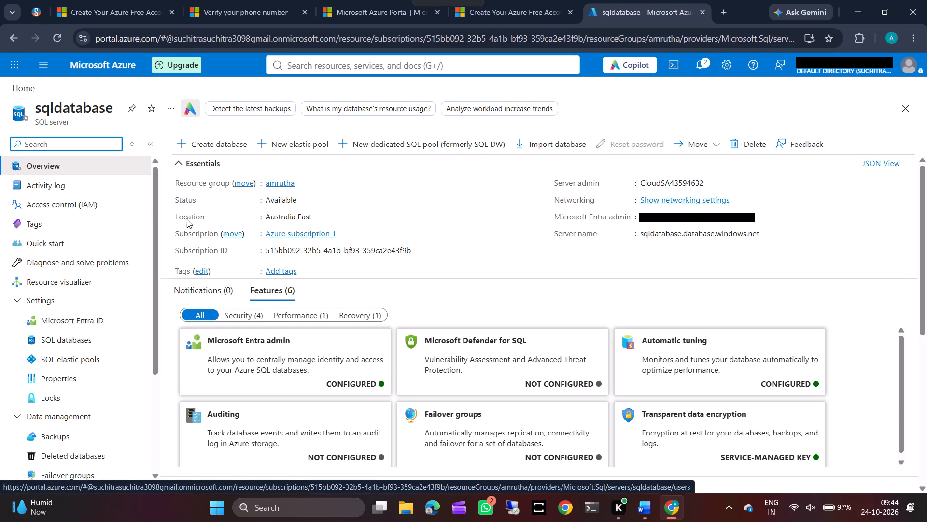
scroll(252, 257, "down", 5)
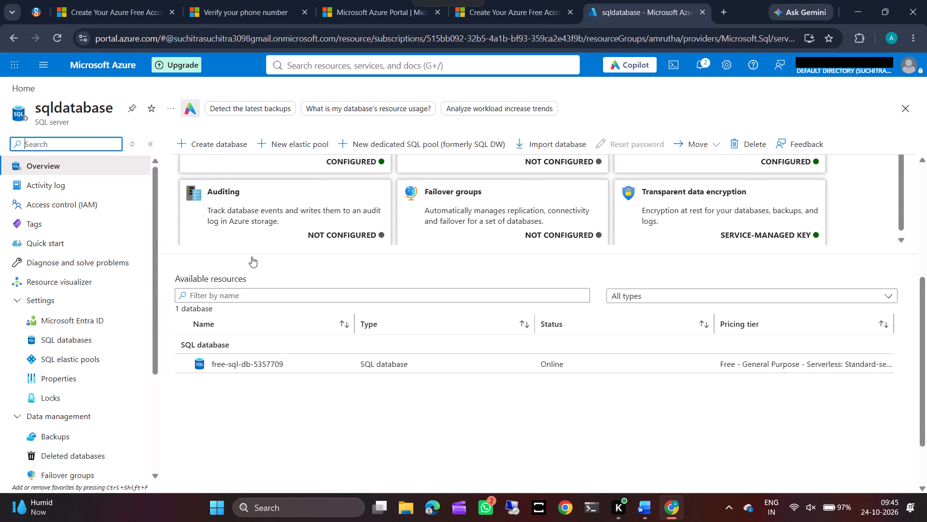
left_click(403, 357)
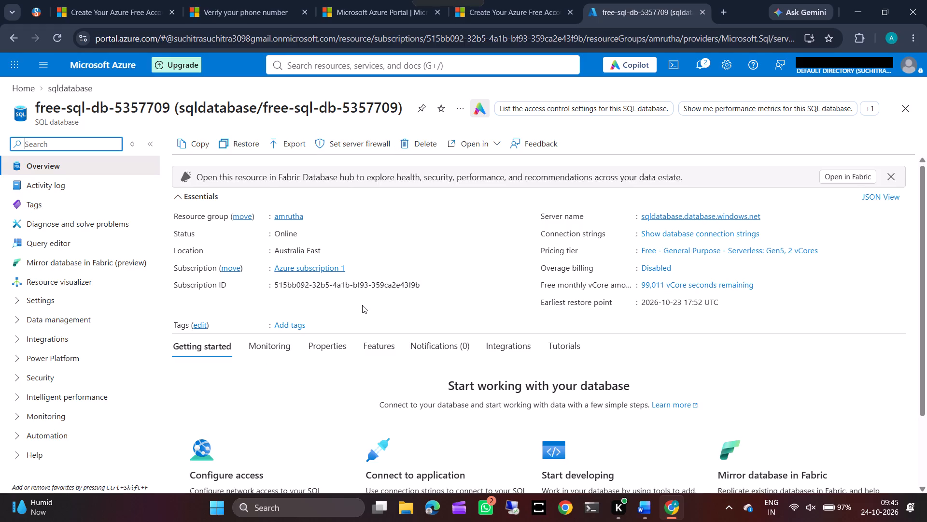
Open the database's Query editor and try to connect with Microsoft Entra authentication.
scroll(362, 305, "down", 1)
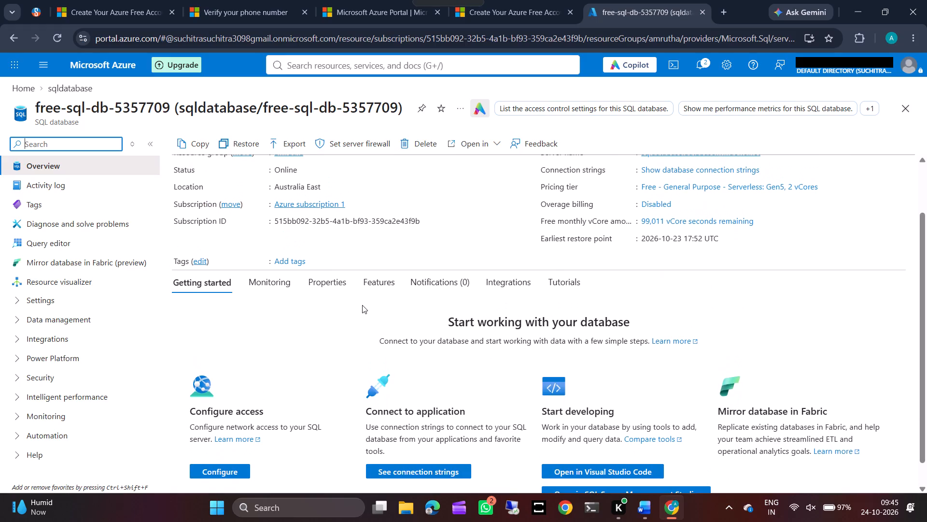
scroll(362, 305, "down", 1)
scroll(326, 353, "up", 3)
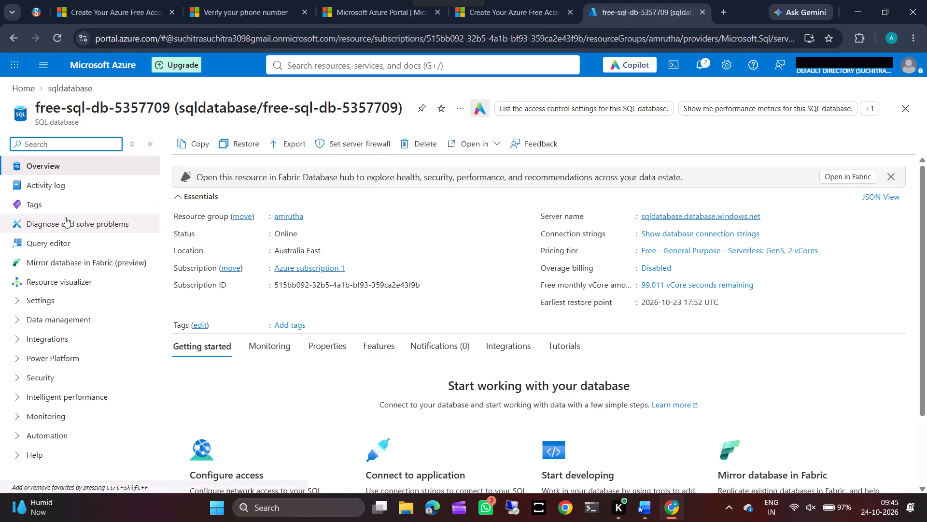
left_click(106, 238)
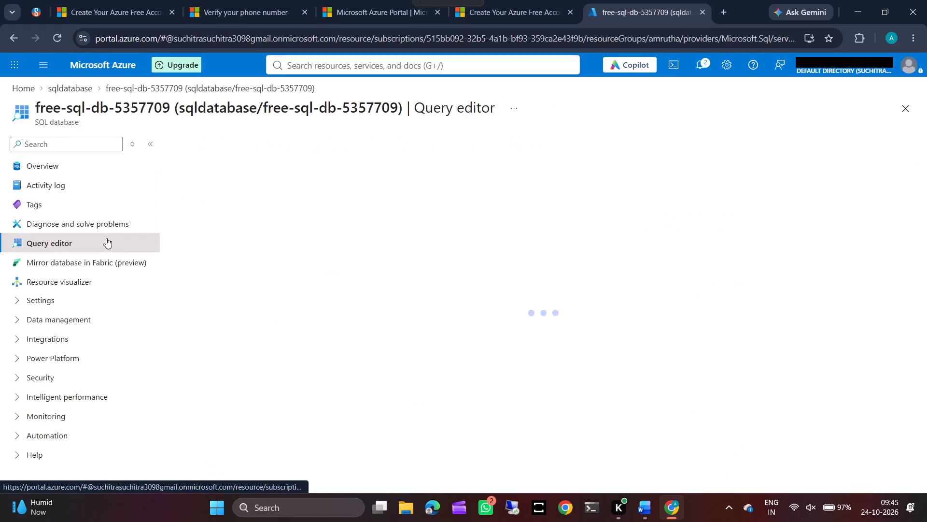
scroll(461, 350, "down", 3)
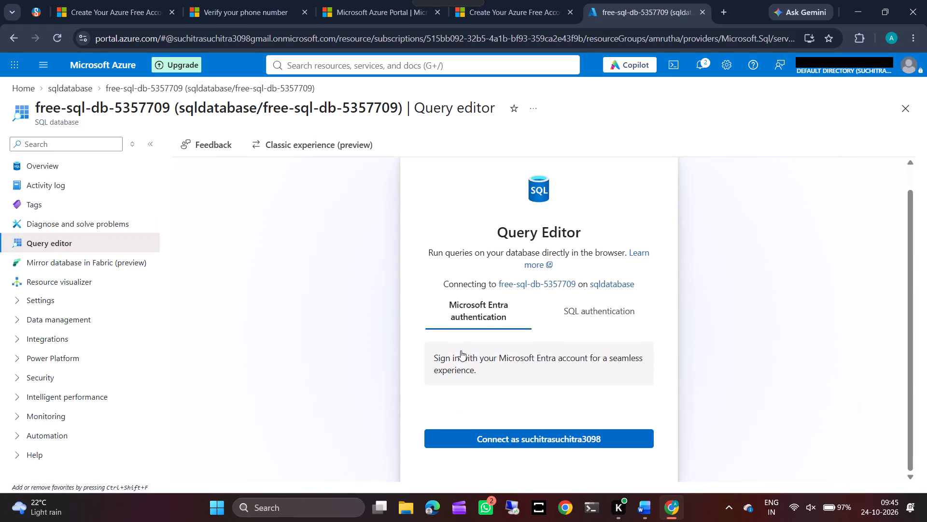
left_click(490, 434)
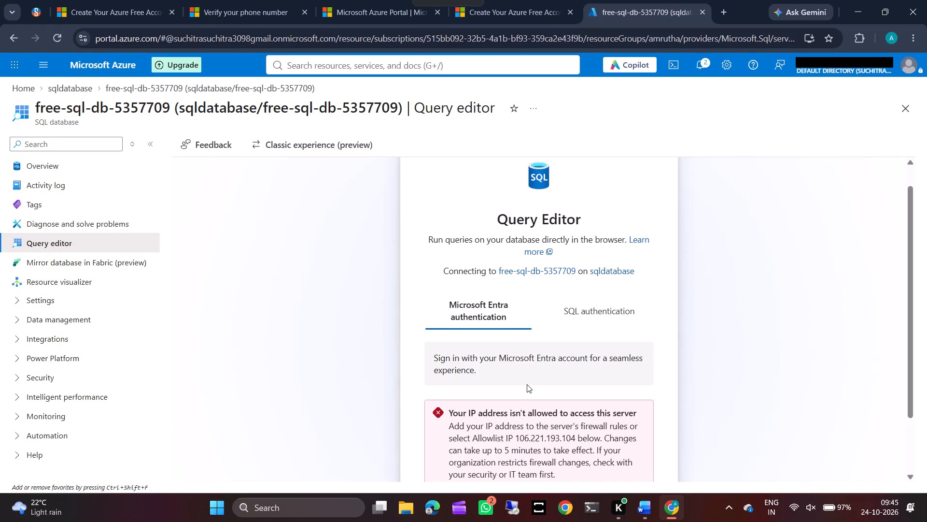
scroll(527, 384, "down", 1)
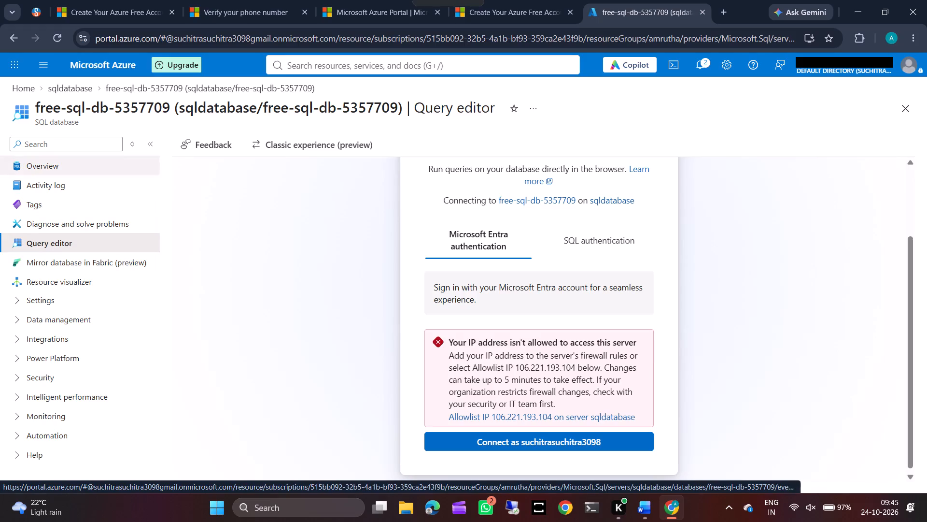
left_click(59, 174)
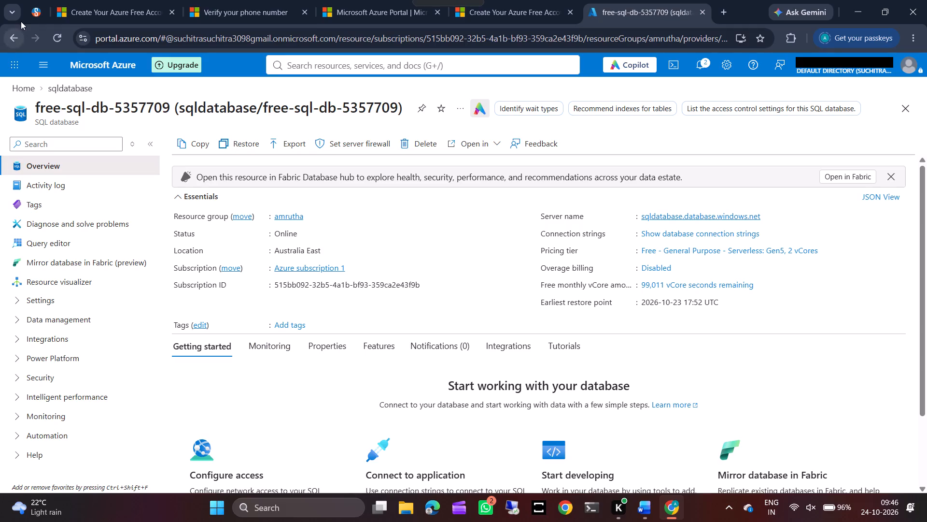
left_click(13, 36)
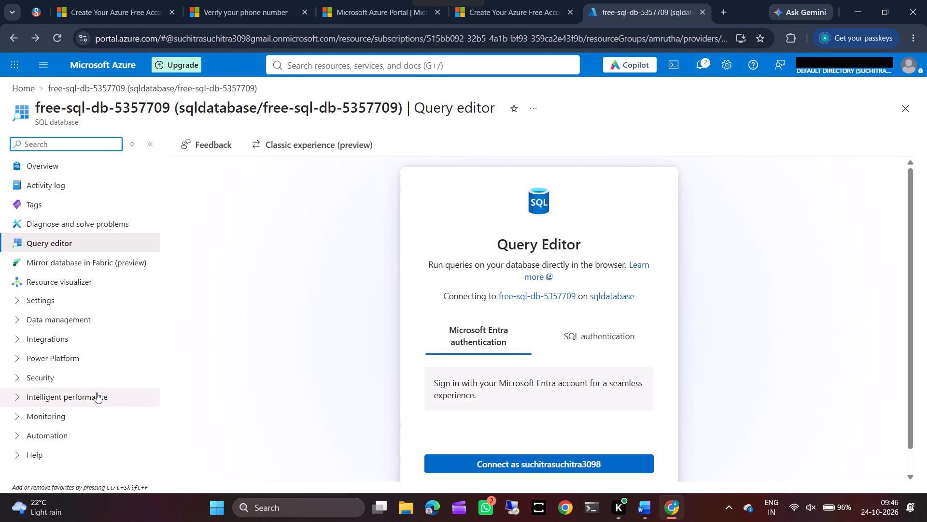
View the Logs page under the database's Monitoring section and dismiss the notification.
left_click(68, 420)
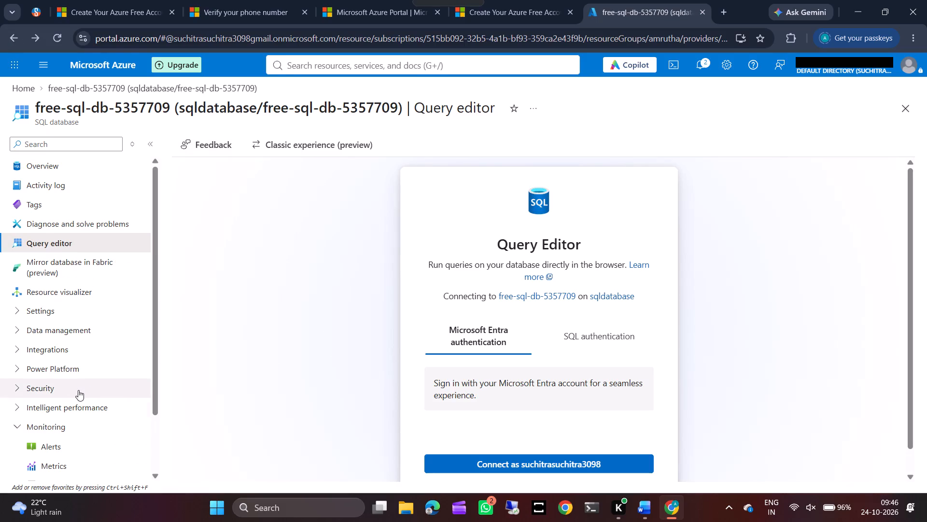
scroll(78, 390, "down", 3)
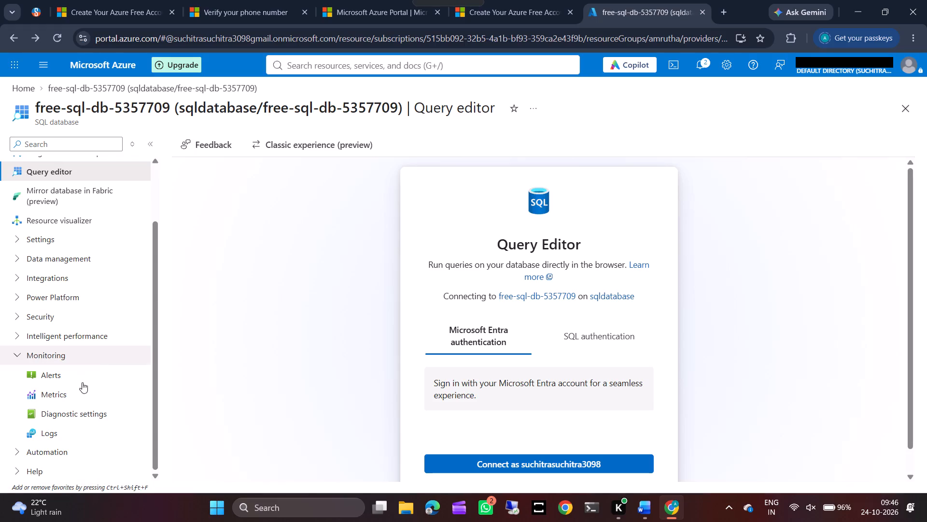
left_click(72, 428)
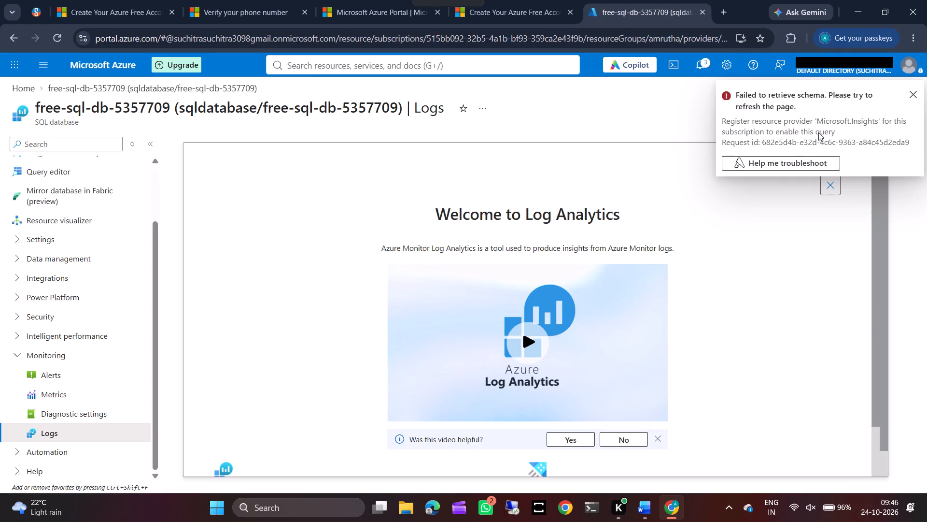
left_click(910, 90)
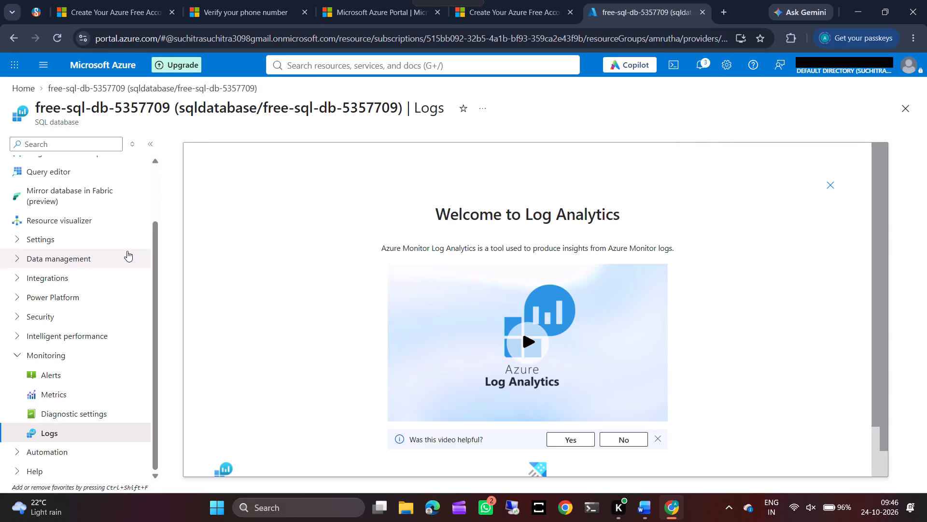
Examine the database's Connection strings and Maintenance pages under its Settings.
left_click(106, 242)
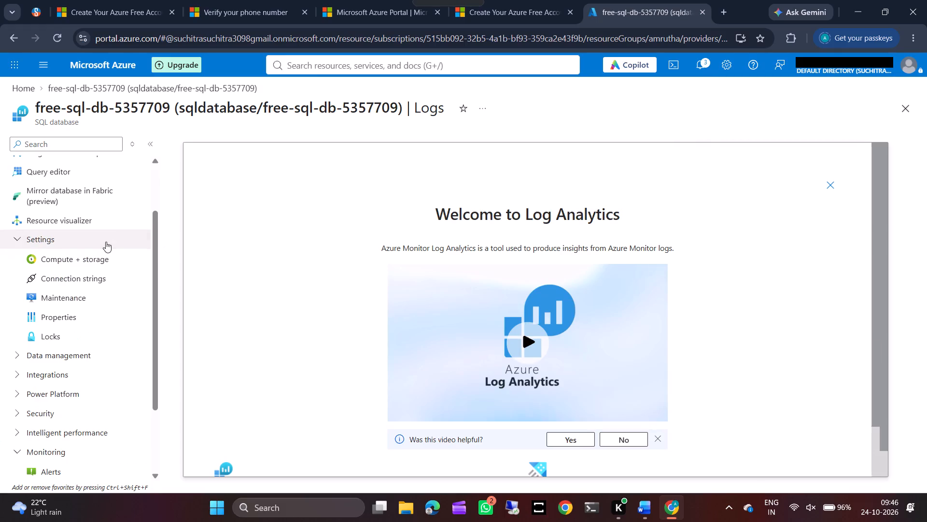
left_click(108, 271)
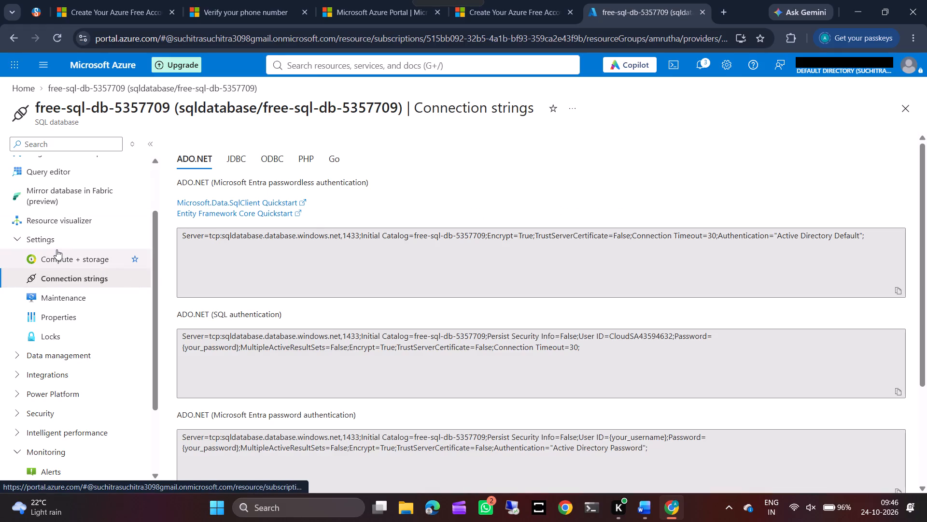
left_click(68, 304)
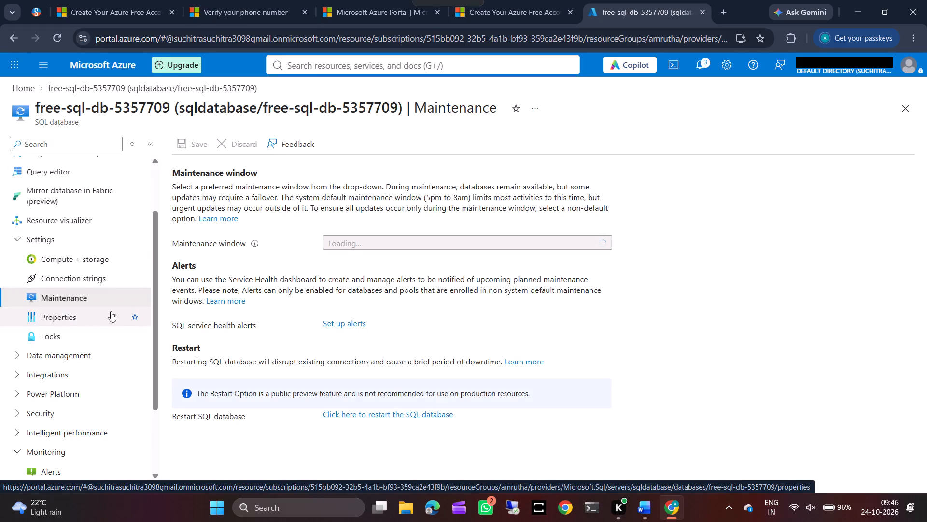
scroll(193, 322, "down", 1)
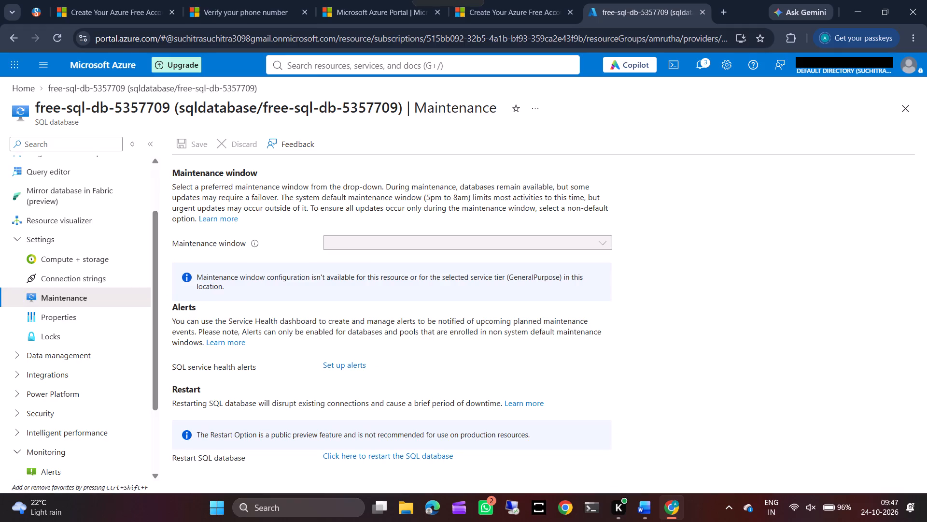
scroll(193, 322, "down", 2)
scroll(228, 326, "up", 4)
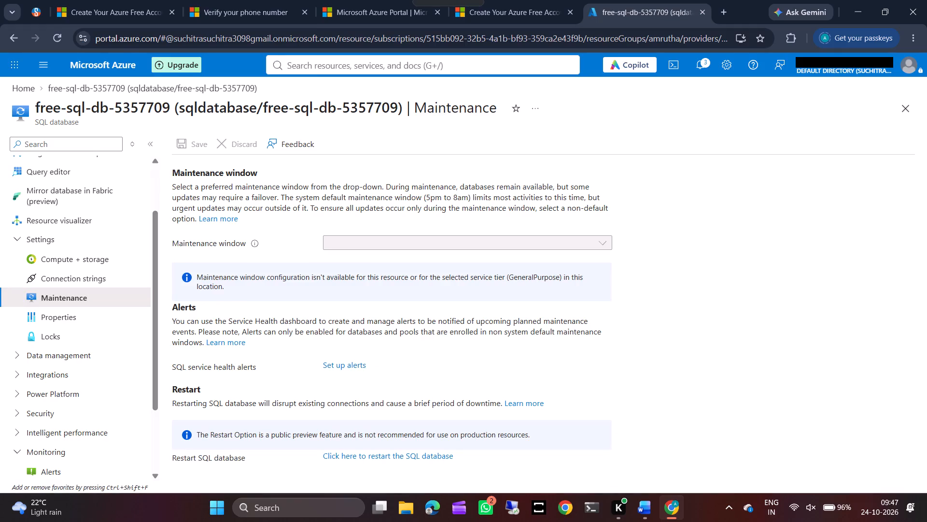
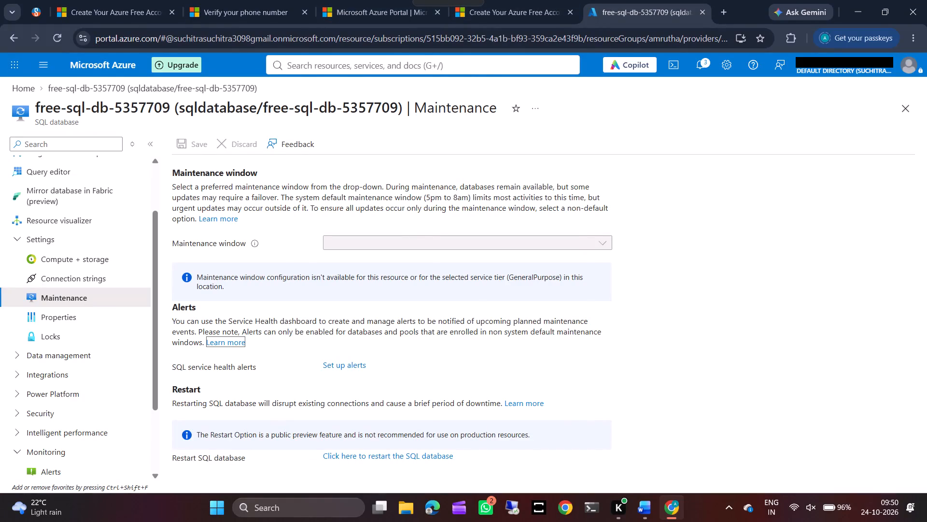
Search the Azure portal for "storage acc" and open the Storage accounts service.
left_click(450, 66)
type("storage acc")
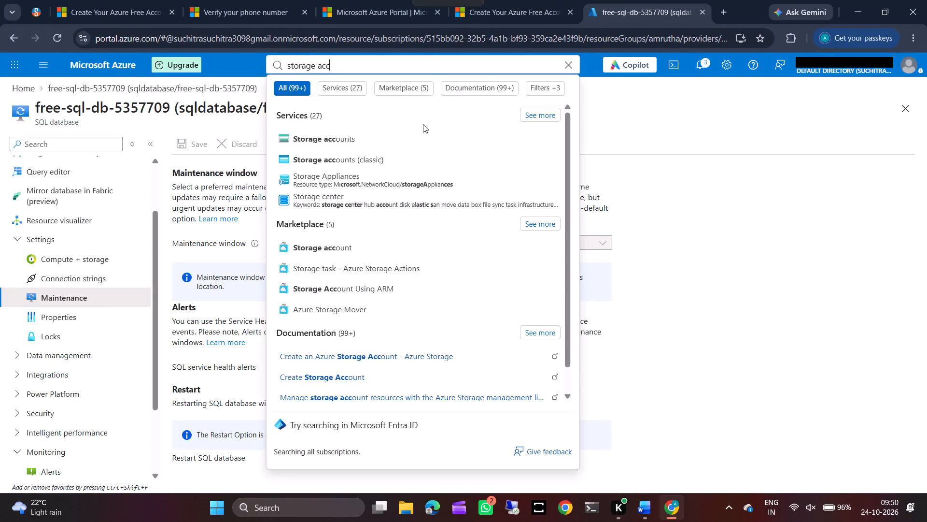
left_click(381, 138)
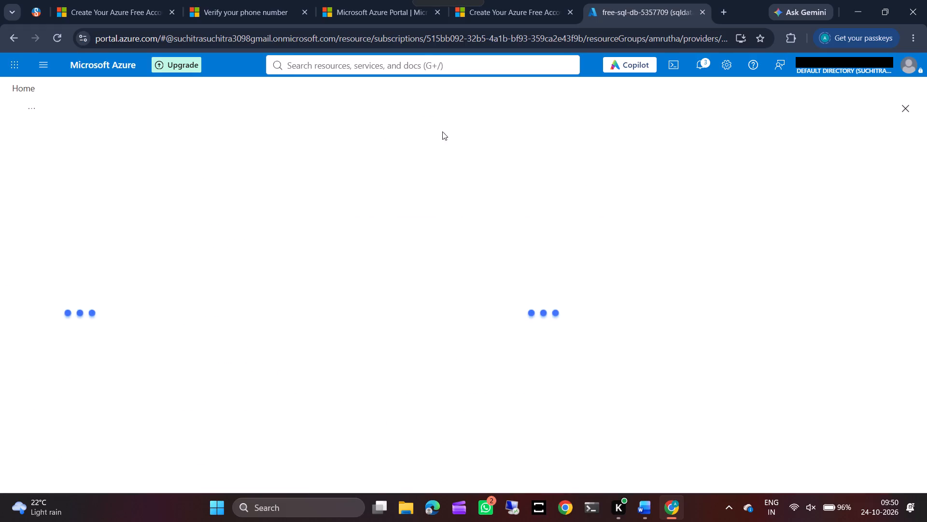
Switch to Word and add the title "CREATING AN AZURE STORAGE ACCOUNT" under the PRACTICAL – 08 heading.
left_click(646, 507)
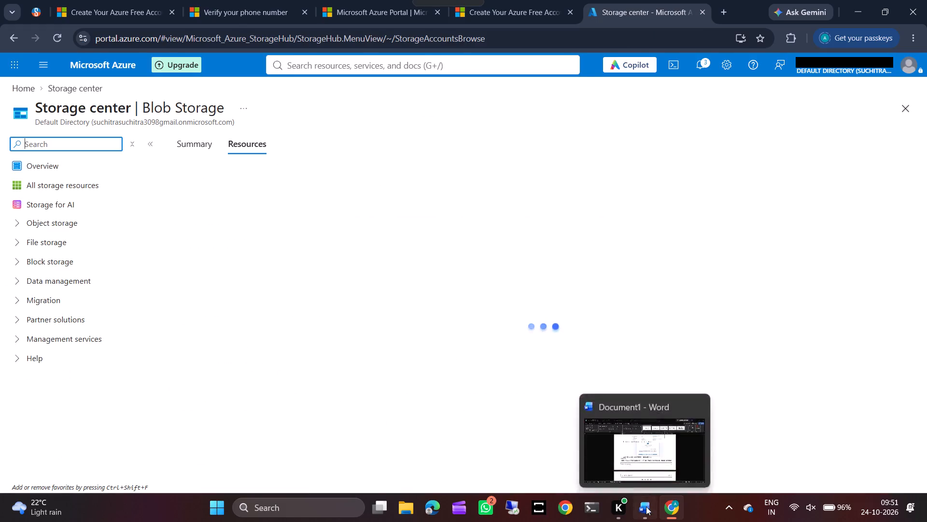
scroll(572, 422, "down", 1)
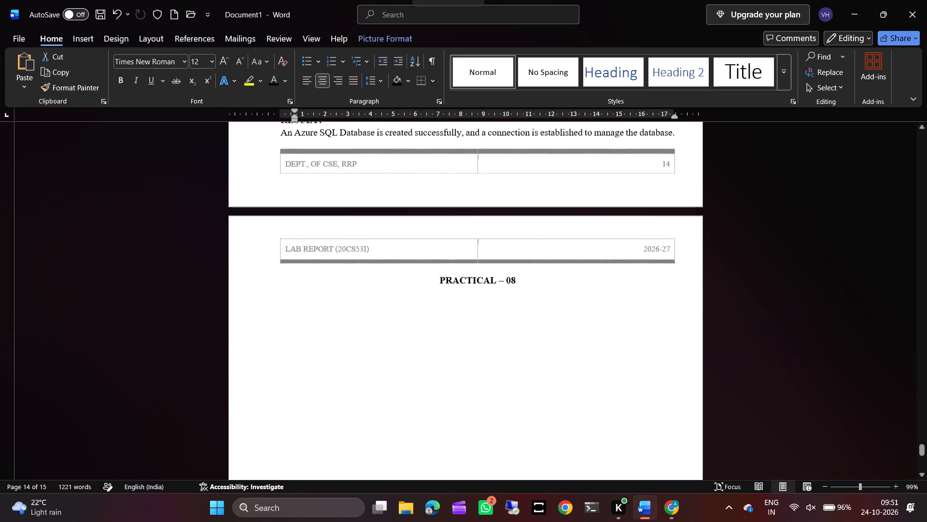
left_click(522, 285)
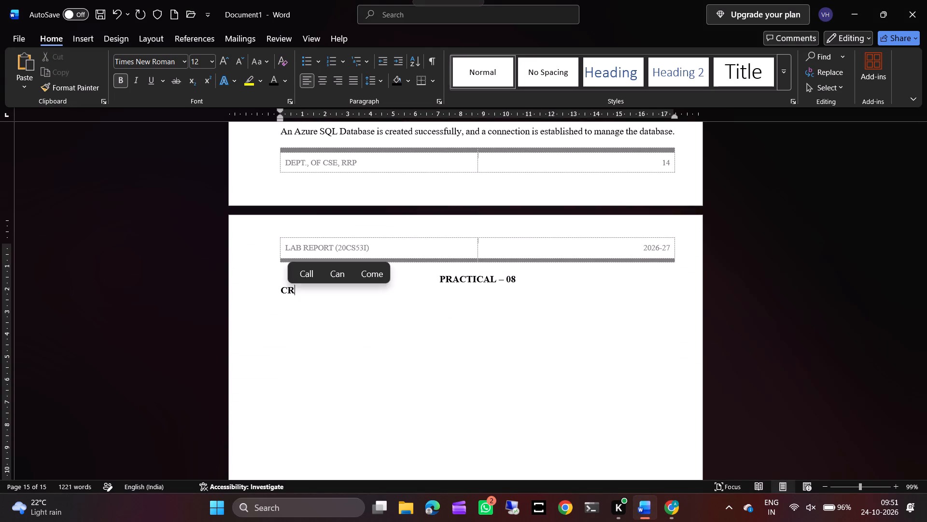
type("ING")
key("space")
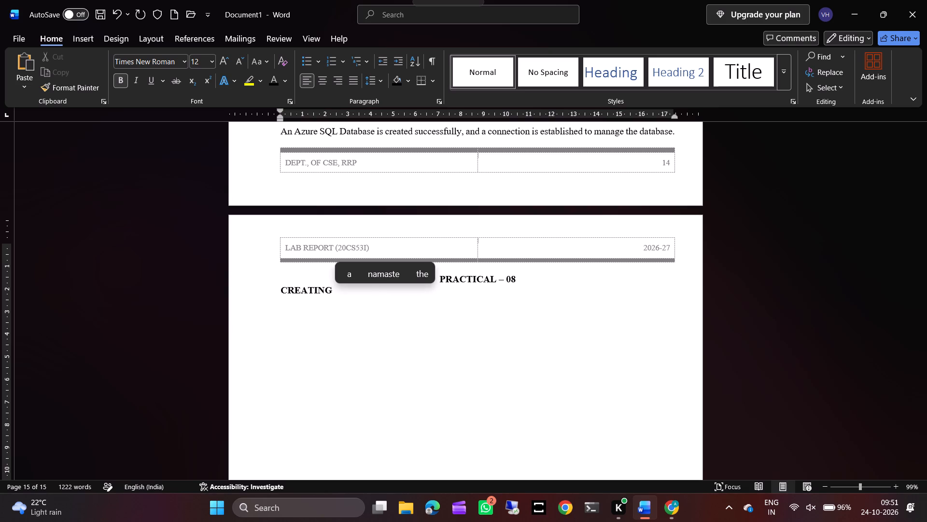
type("AN")
key("space")
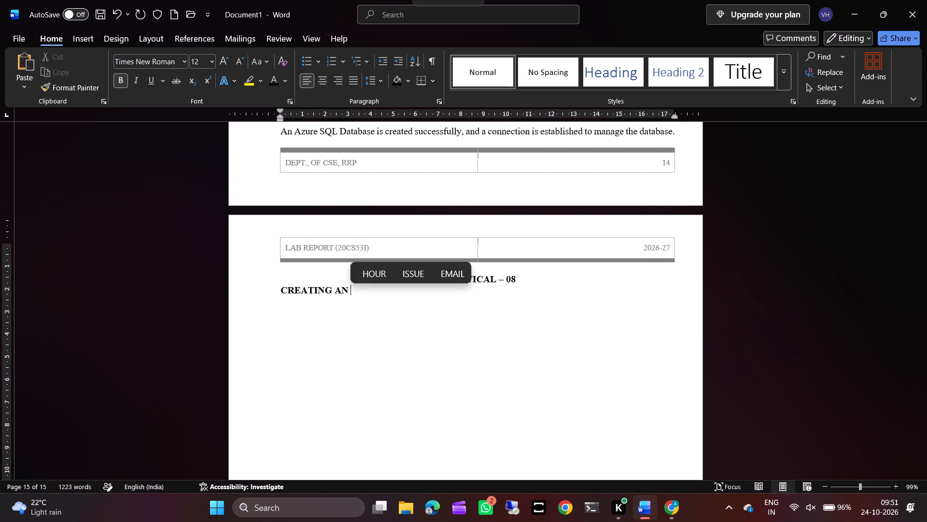
type("AZURE S")
type("TORAGE ACCOUNT")
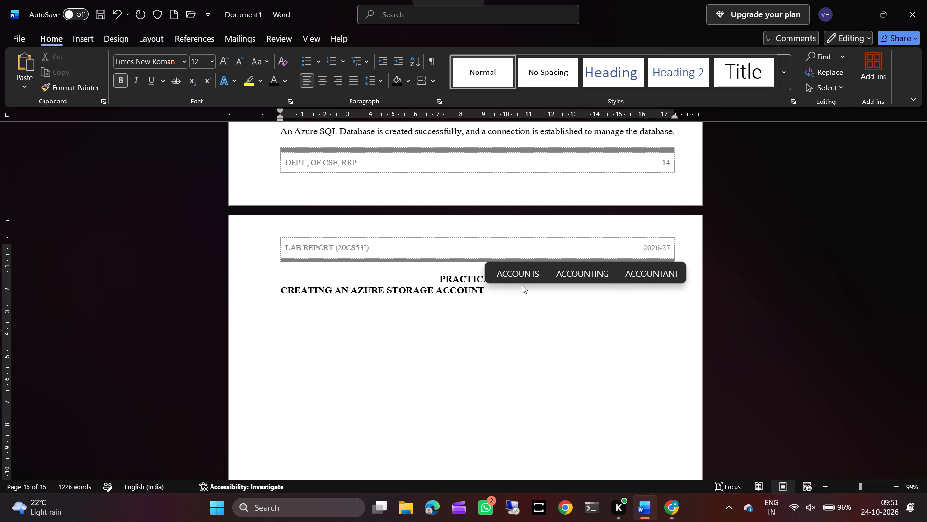
Copy the Practical 08 title text "CREATING AN AZURE STORAGE ACCOUNT".
left_click_drag(276, 292, 280, 292)
left_click_drag(280, 292, 490, 294)
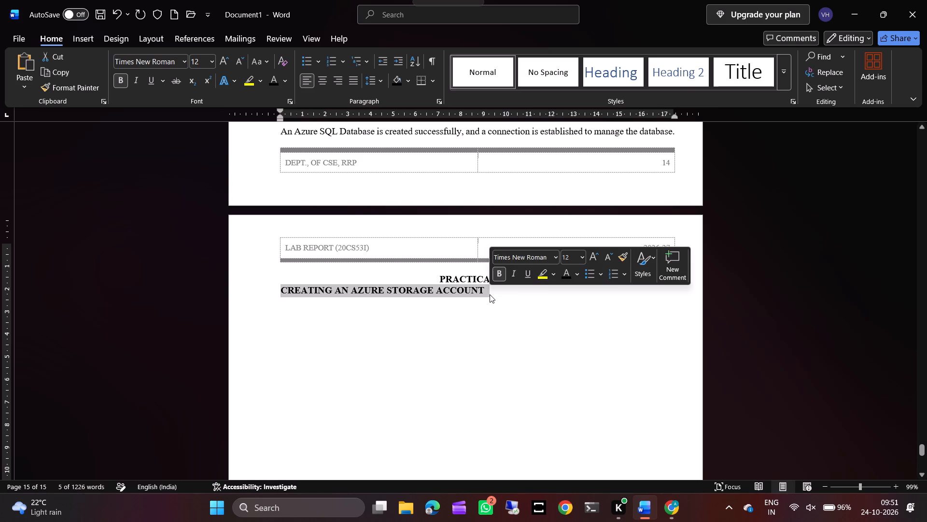
key("ctrl+c")
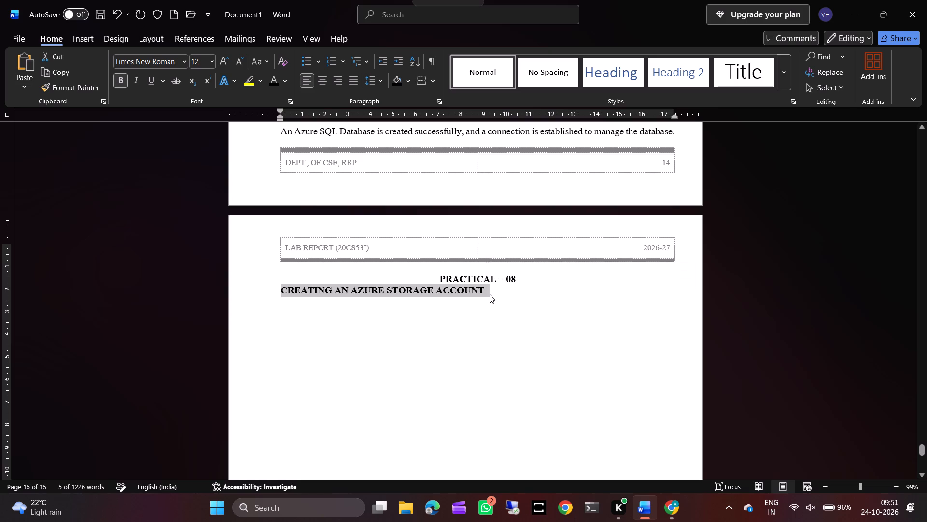
left_click(490, 294)
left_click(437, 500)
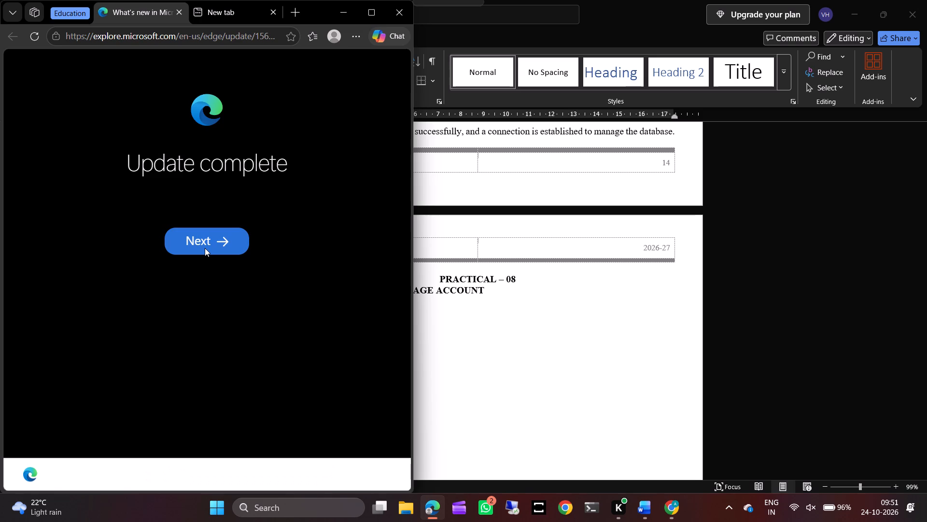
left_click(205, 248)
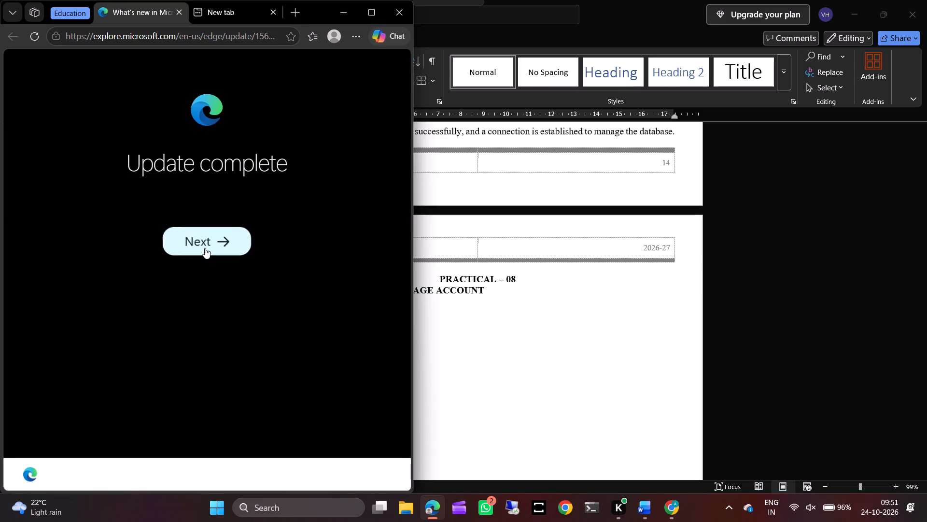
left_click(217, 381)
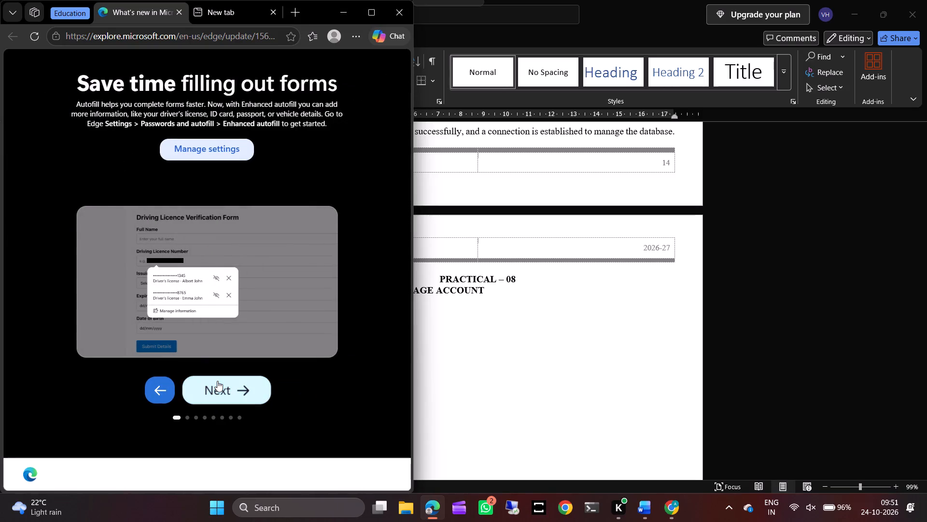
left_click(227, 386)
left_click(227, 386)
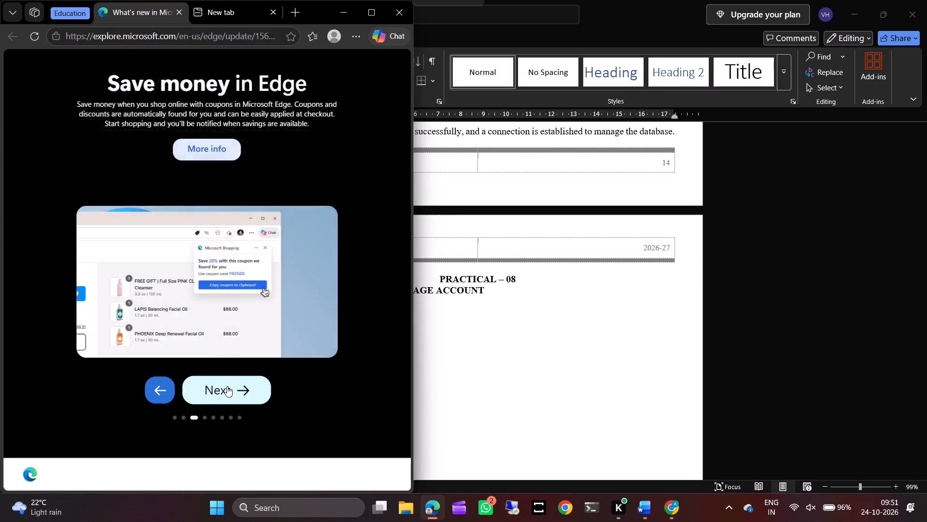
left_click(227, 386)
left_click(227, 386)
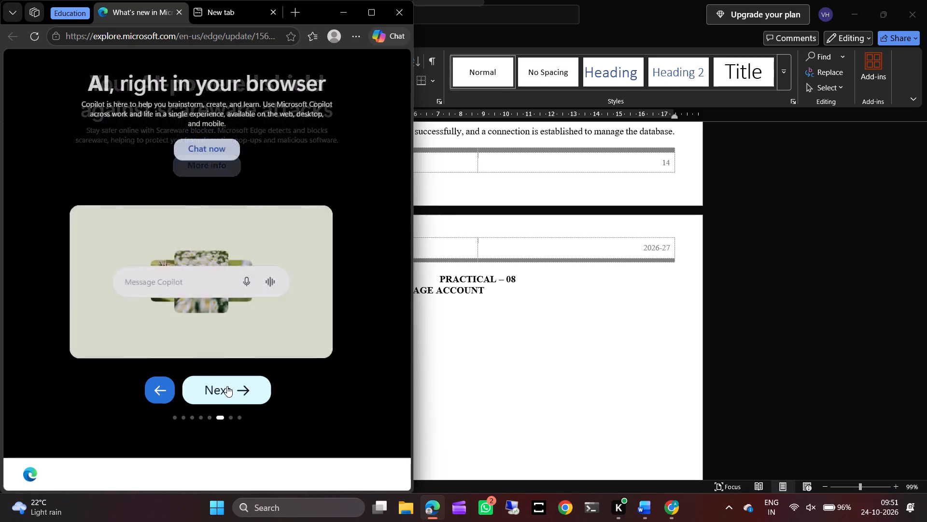
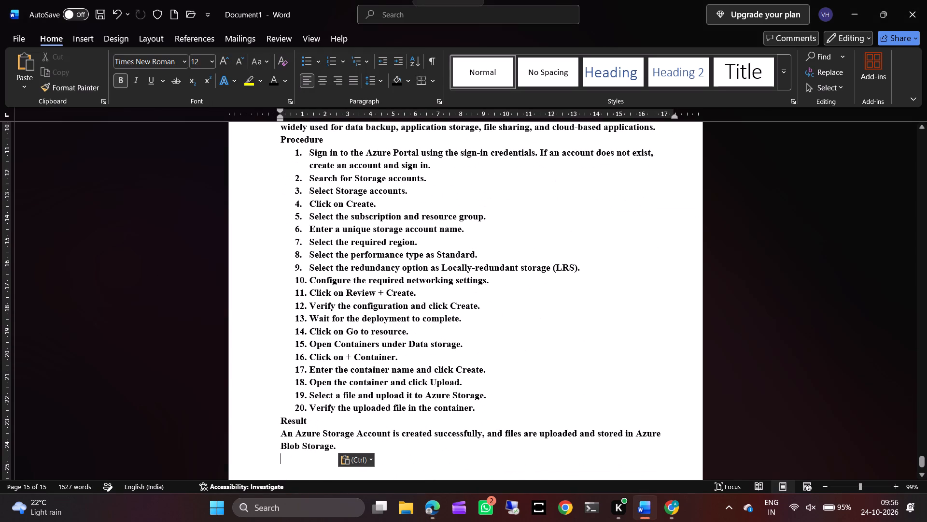
scroll(416, 296, "up", 5)
scroll(416, 296, "down", 1)
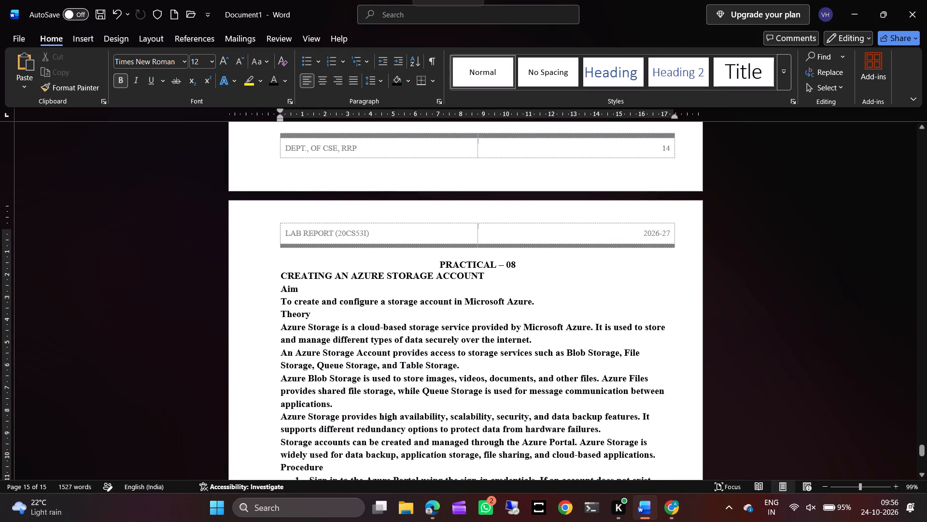
Add a colon to the Aim heading under Practical 08 and change it to uppercase, making it "AIM:".
left_click(297, 287)
key("shift+colon")
left_click_drag(281, 288, 317, 297)
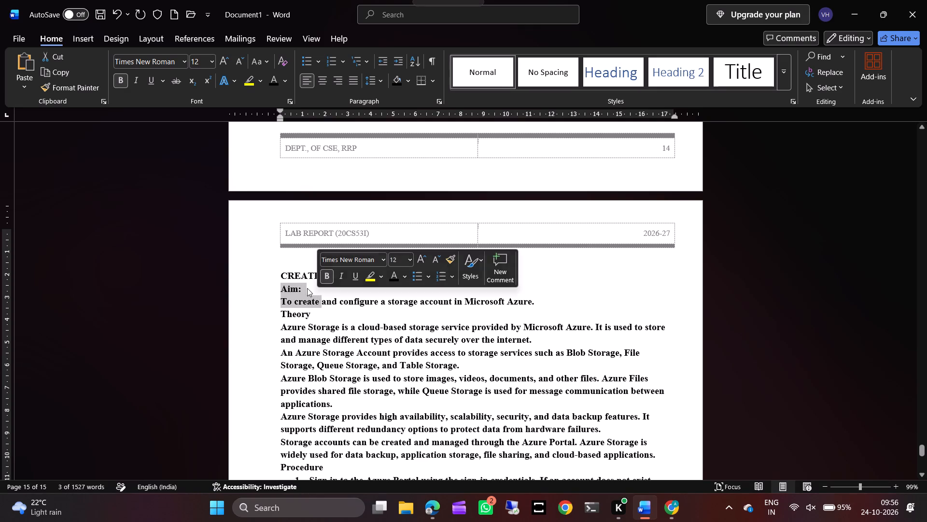
left_click_drag(307, 288, 280, 284)
left_click(280, 284)
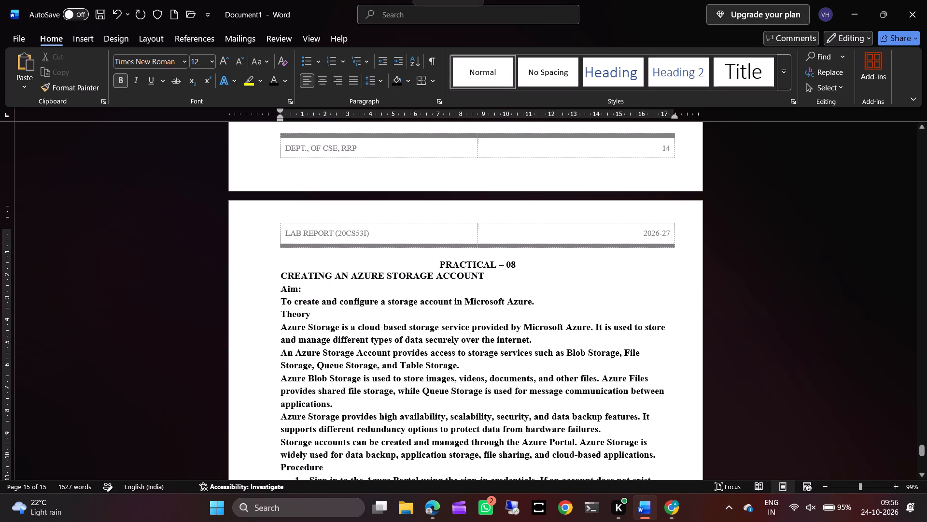
left_click_drag(280, 284, 322, 290)
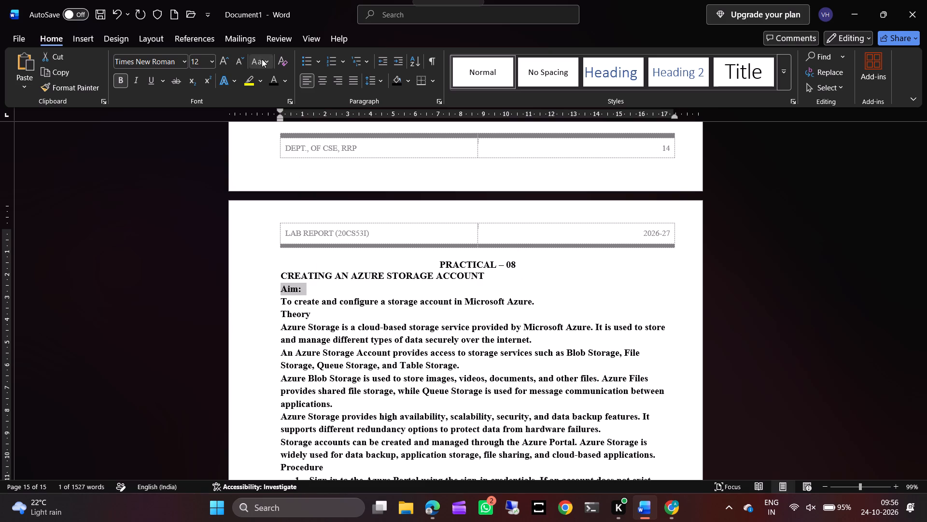
left_click(262, 59)
left_click(279, 111)
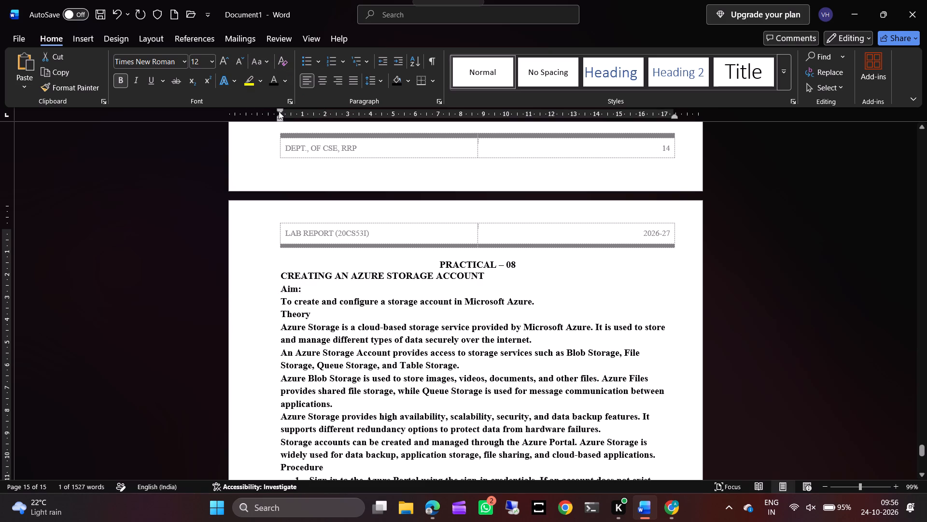
Add a colon to the Theory heading of Practical 08 and change it to uppercase, making it "THEORY:".
left_click(311, 316)
key("shift+colon")
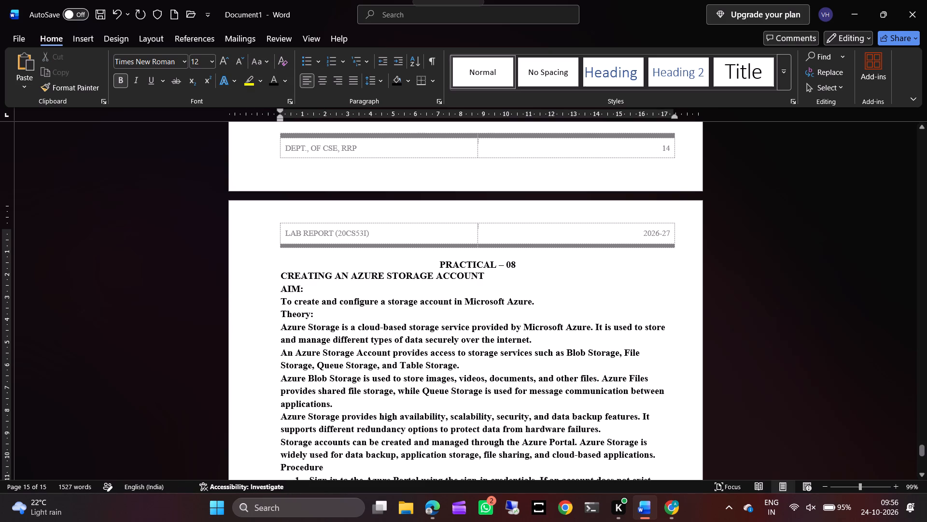
left_click_drag(318, 312, 282, 310)
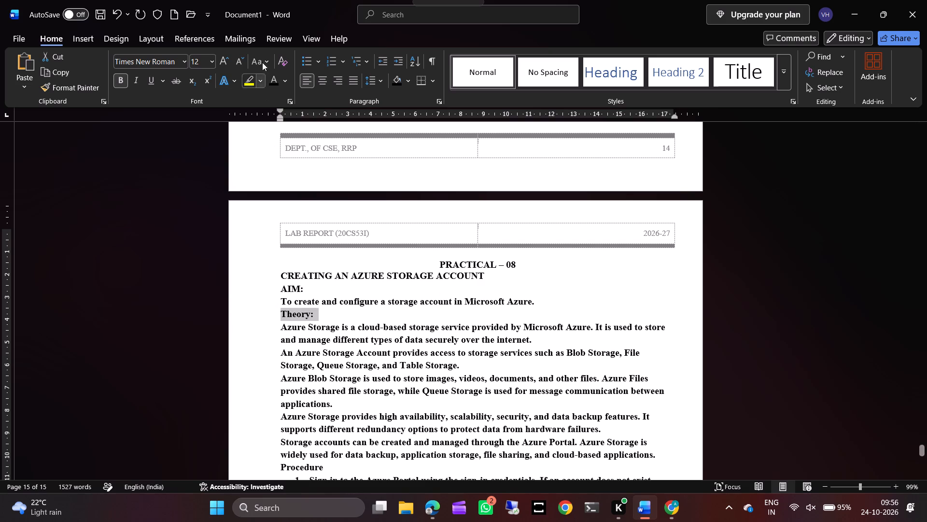
left_click_drag(263, 57, 294, 110)
left_click(294, 110)
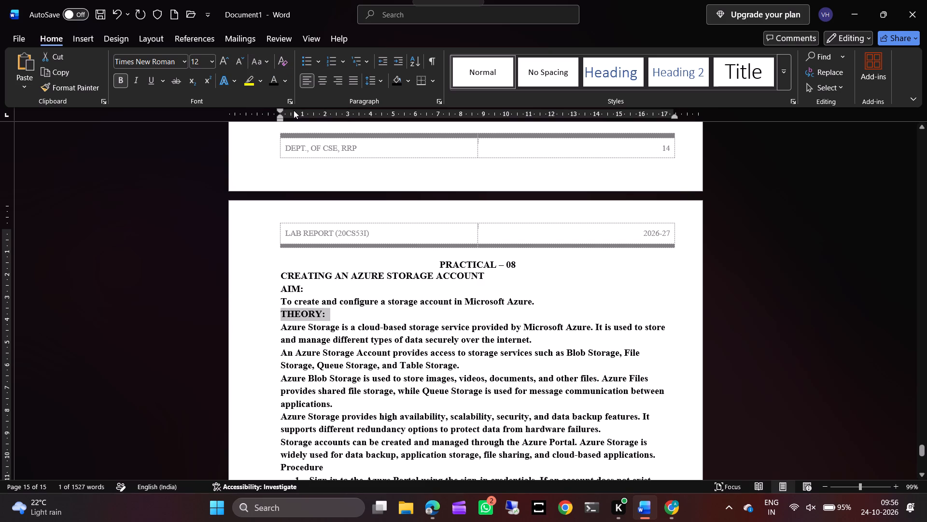
Add a colon to the Procedure heading of Practical 08 and change it to uppercase, making it "PROCEDURE:".
scroll(326, 420, "down", 1)
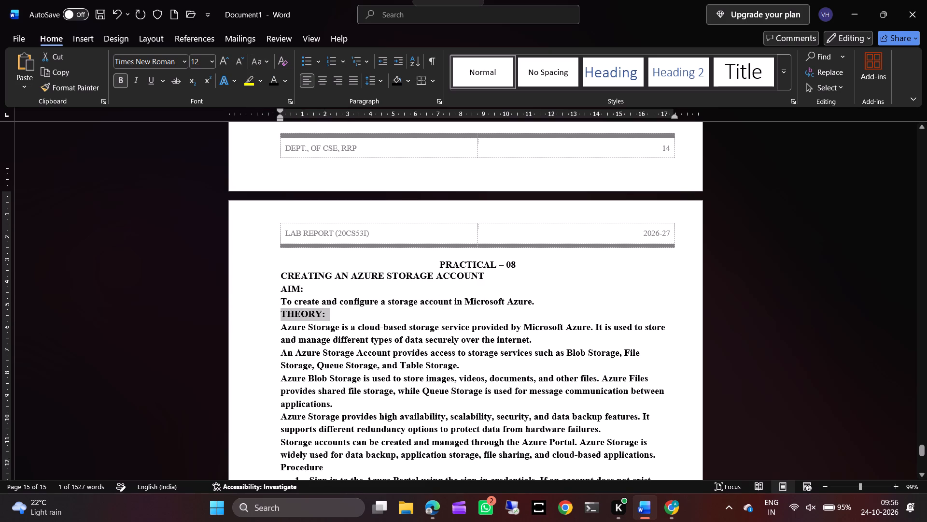
scroll(326, 420, "down", 1)
left_click(335, 354)
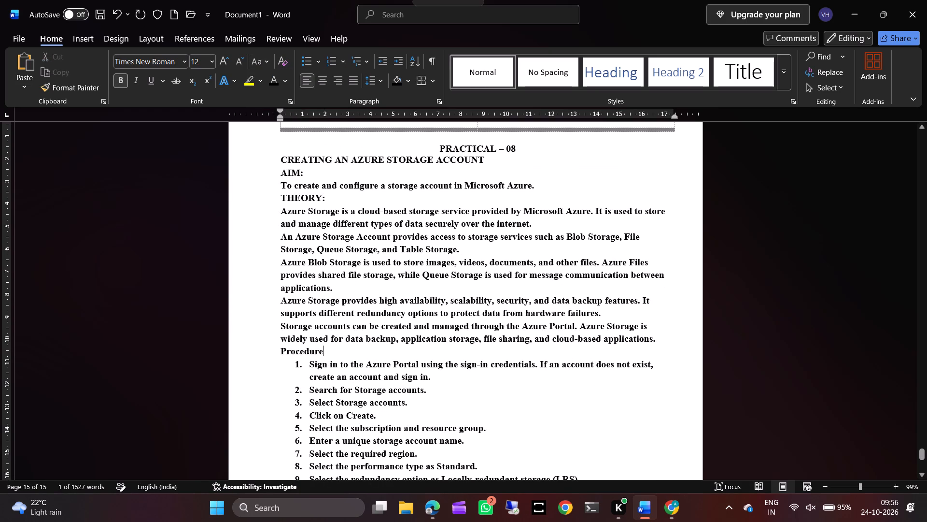
key("shift+colon")
left_click_drag(335, 354, 266, 351)
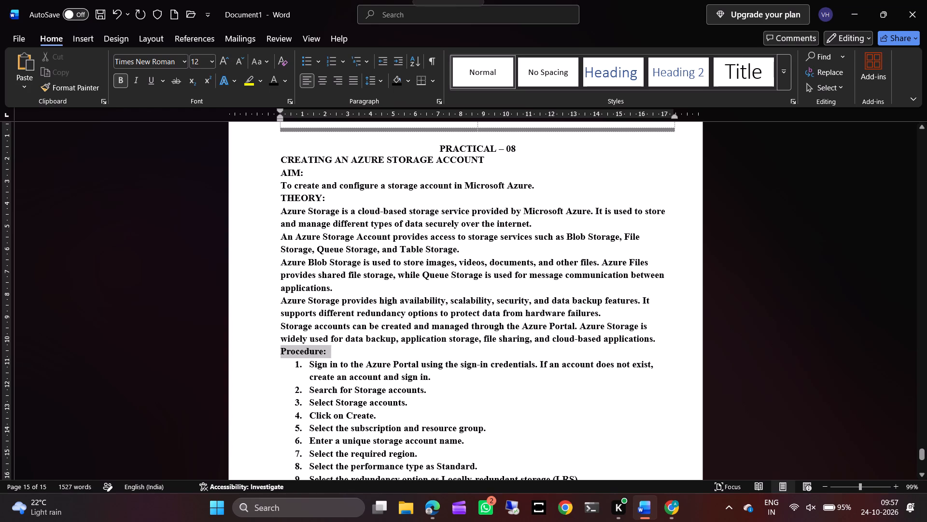
left_click_drag(266, 351, 266, 352)
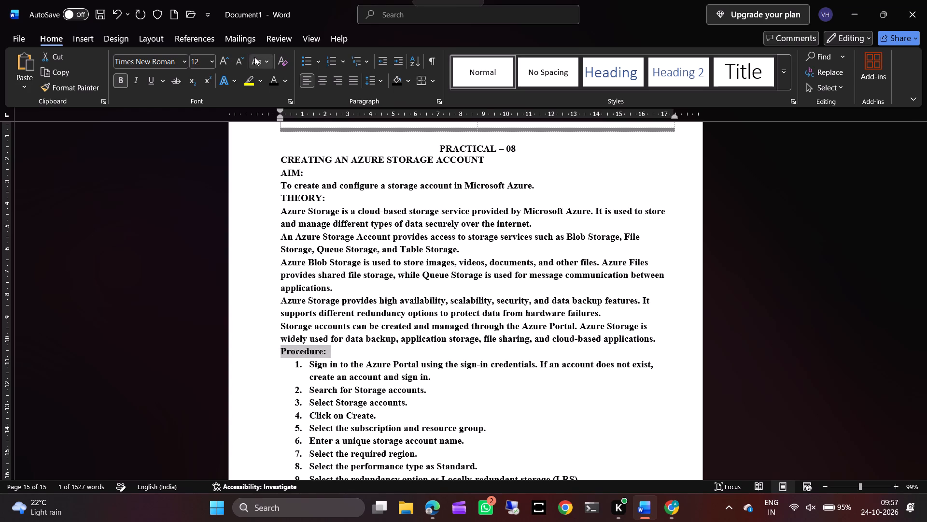
left_click_drag(254, 57, 295, 109)
left_click(295, 109)
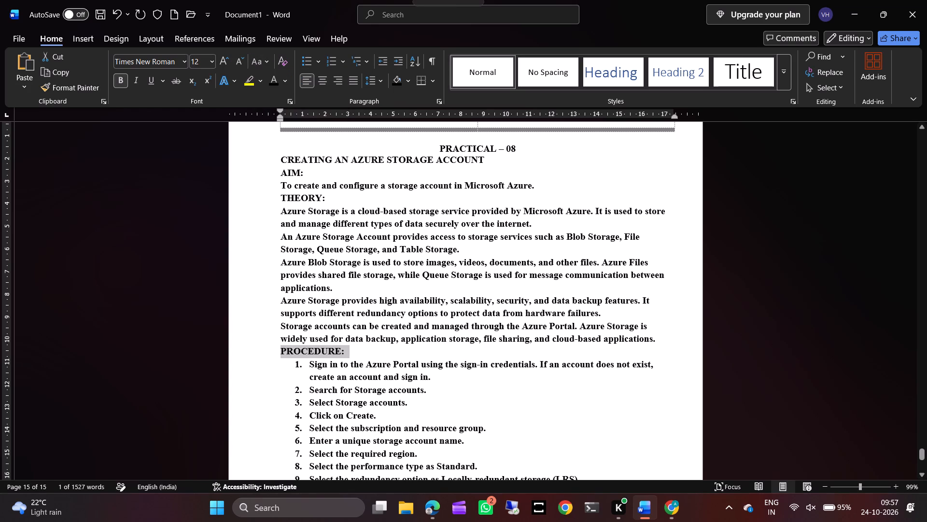
Add a colon to the Result heading below the numbered list and change it to uppercase, making it "RESULT:".
scroll(336, 306, "down", 2)
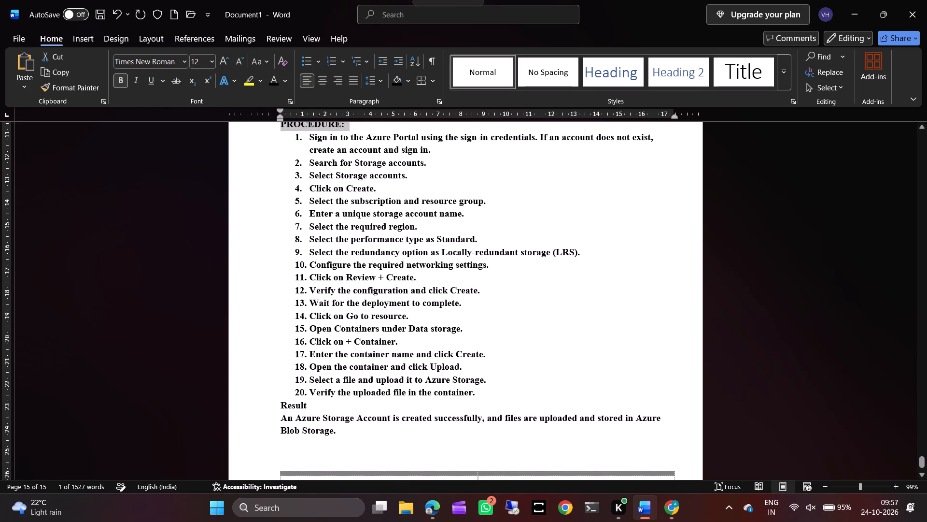
left_click(306, 410)
key("shift+colon")
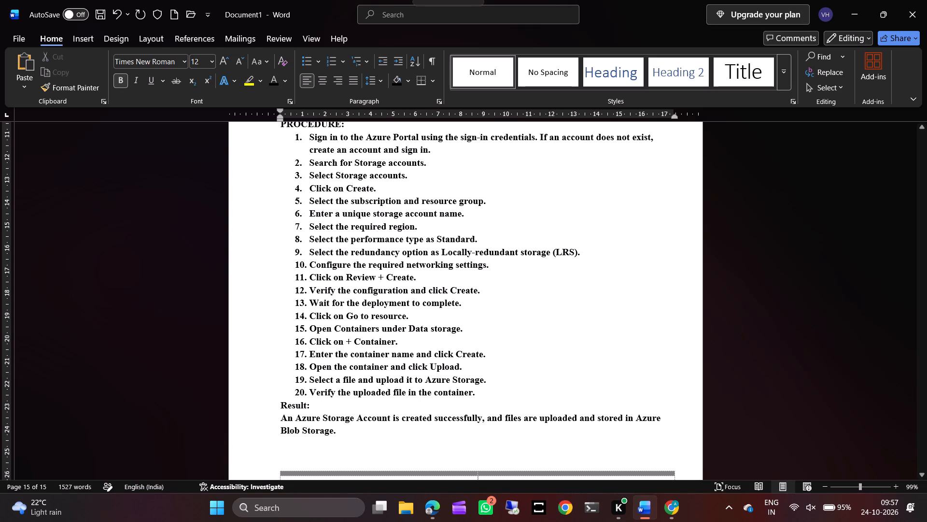
left_click_drag(317, 399, 270, 401)
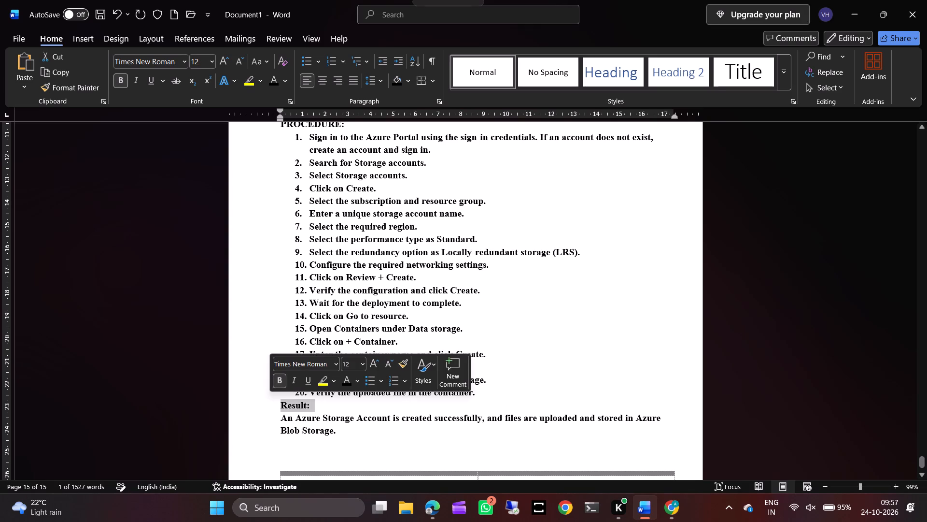
left_click_drag(258, 60, 281, 111)
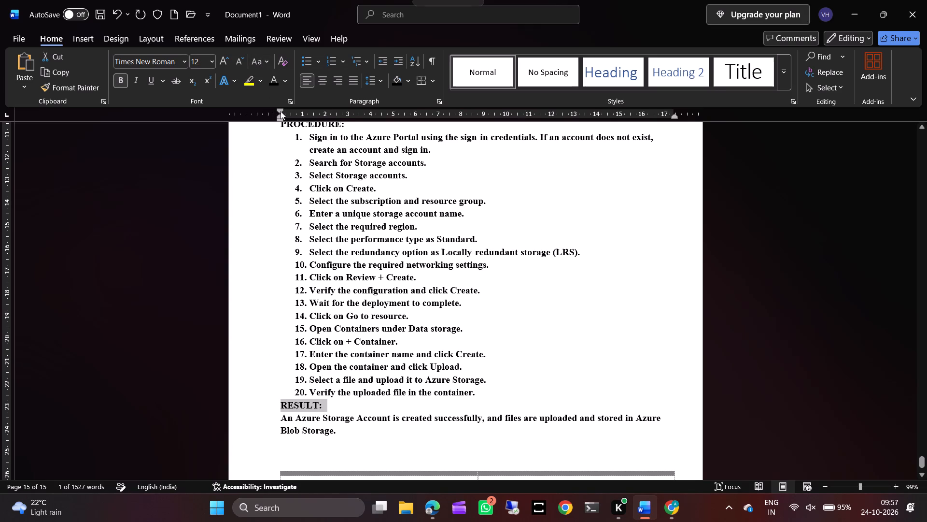
left_click(281, 111)
Remove the bold formatting from the sentence under the AIM heading of Practical 08.
scroll(282, 323, "up", 1)
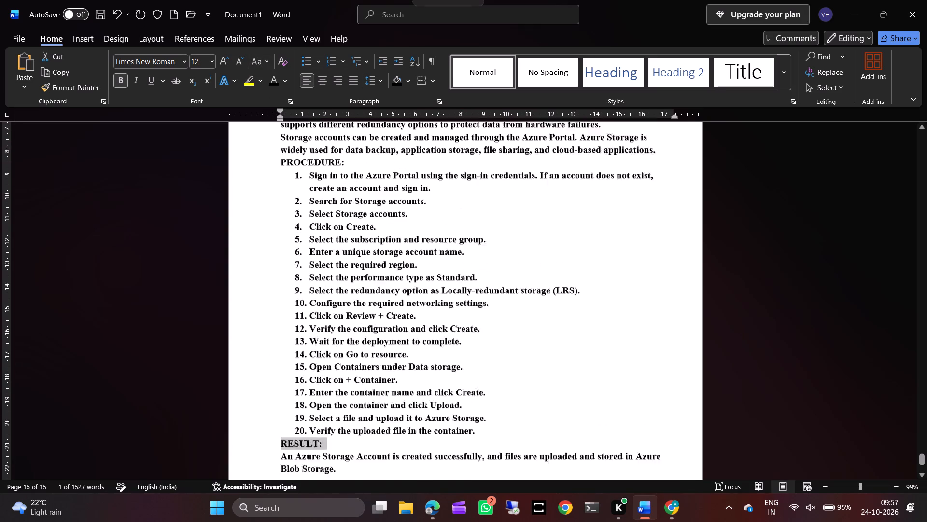
scroll(282, 323, "up", 1)
scroll(300, 232, "up", 1)
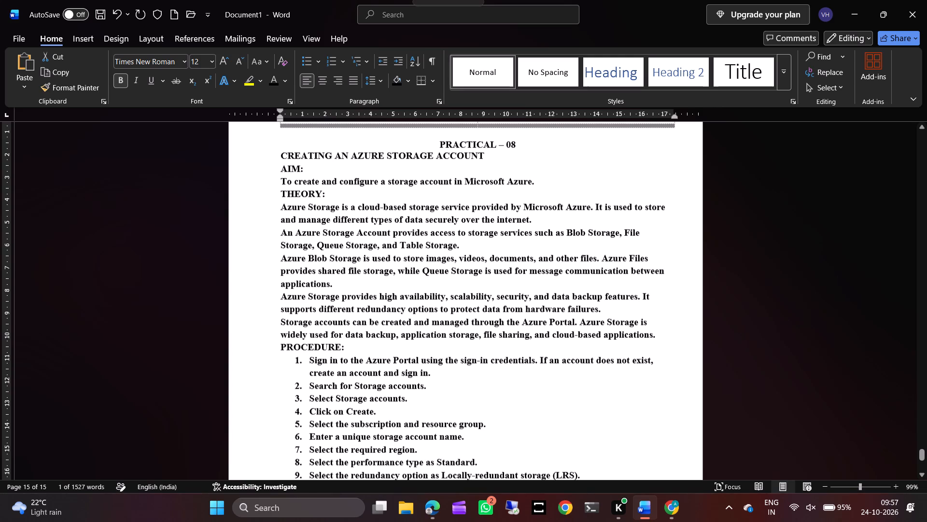
left_click_drag(279, 179, 544, 183)
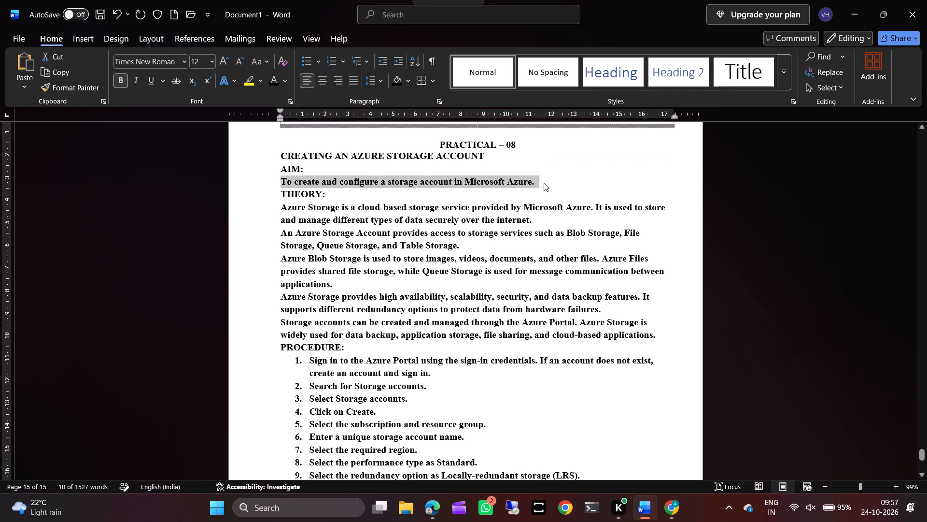
key("ctrl+b")
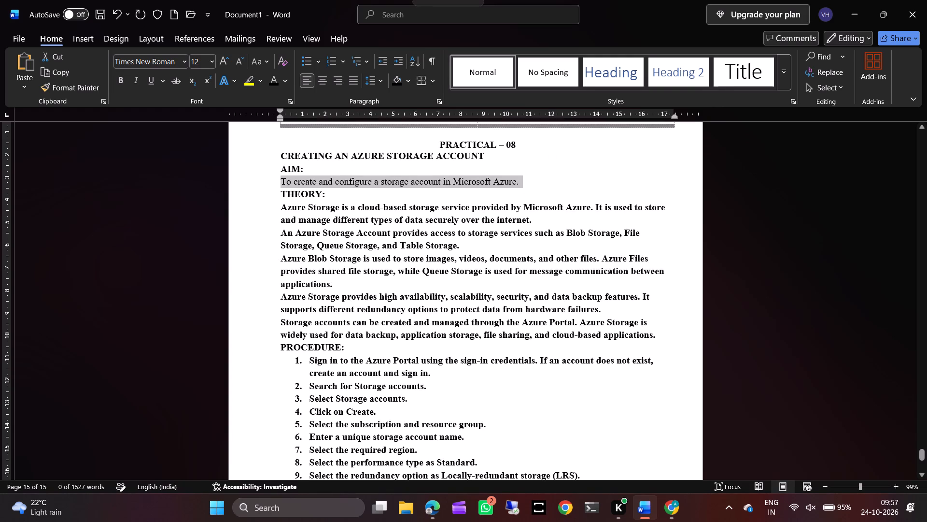
Remove the bold formatting from all paragraphs under the THEORY heading, leaving out the PROCEDURE heading.
left_click_drag(278, 210, 529, 344)
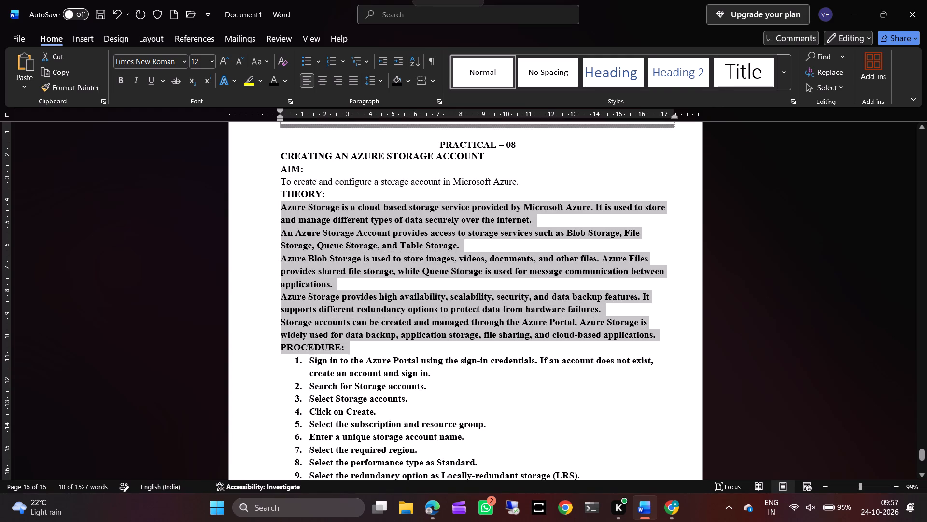
left_click_drag(529, 344, 642, 336)
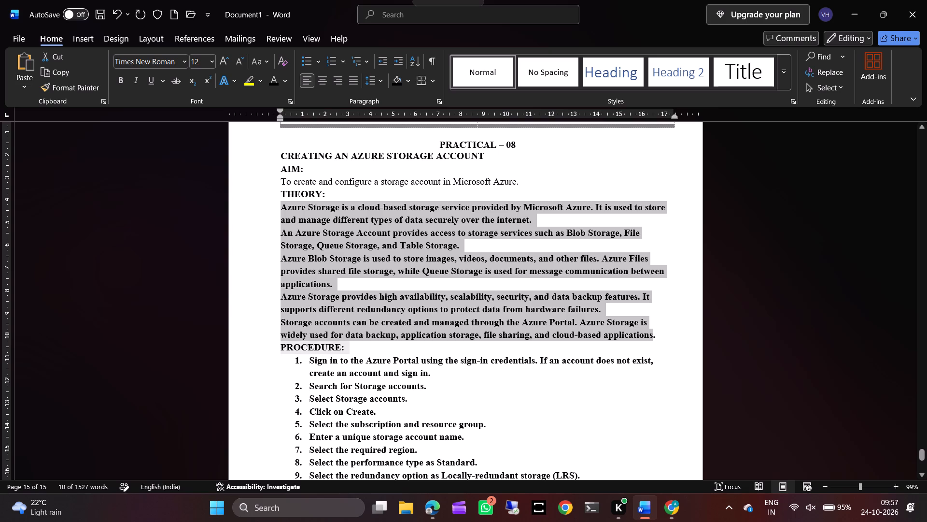
left_click_drag(642, 336, 656, 333)
key("ctrl+b")
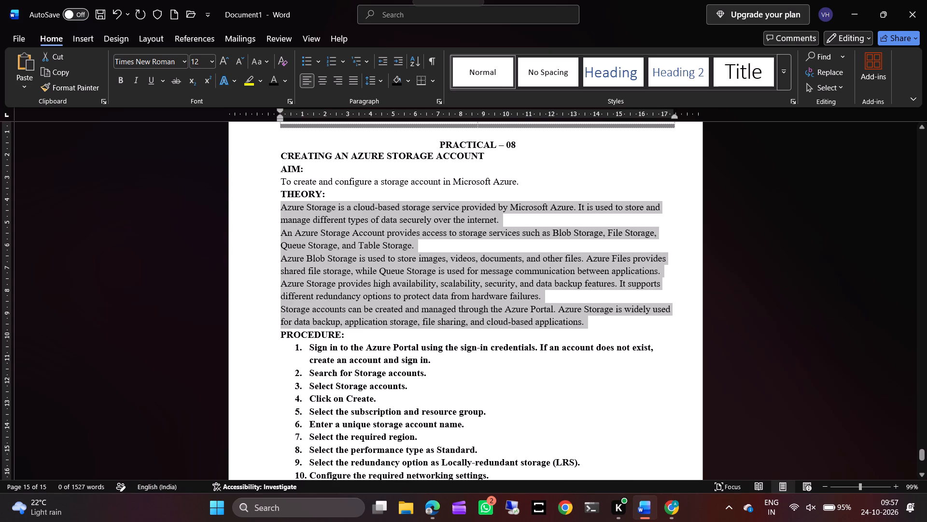
Remove the bold formatting from all 20 numbered items under the PROCEDURE heading.
left_click_drag(309, 351, 363, 459)
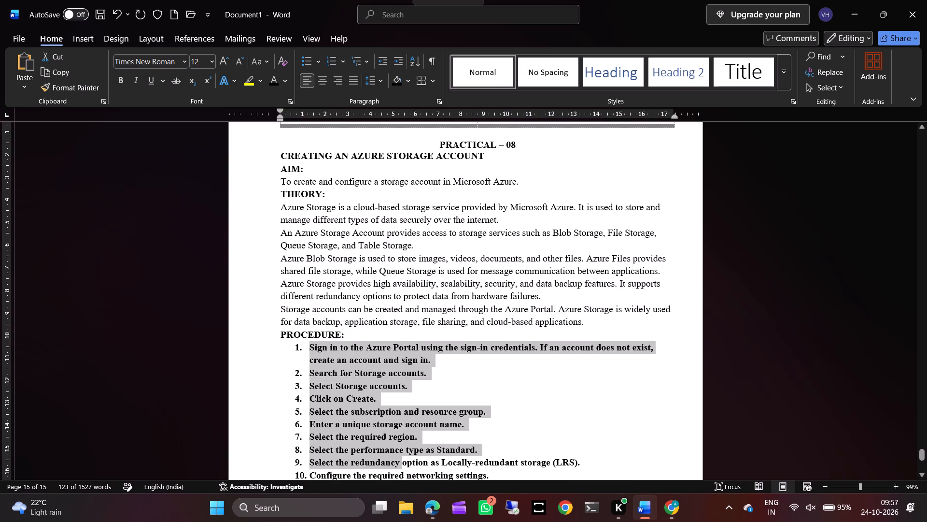
left_click_drag(363, 459, 355, 471)
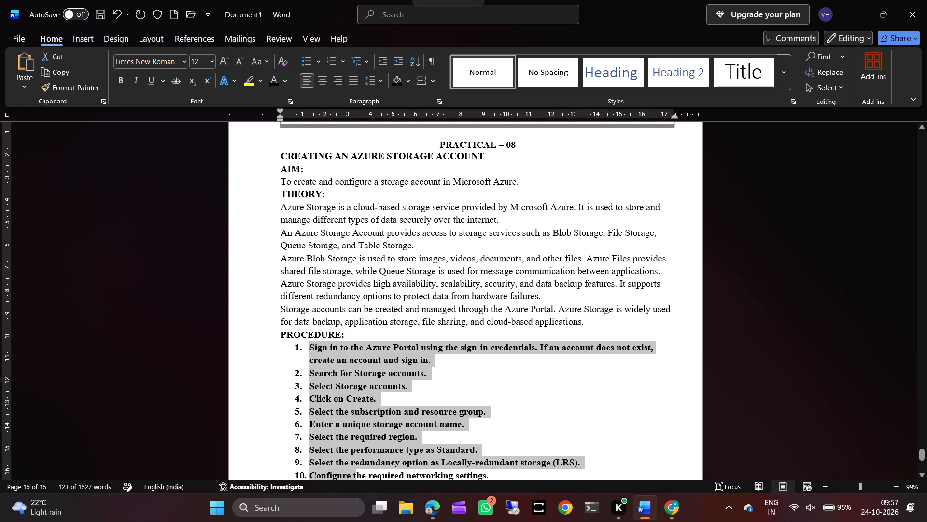
left_click_drag(355, 471, 356, 484)
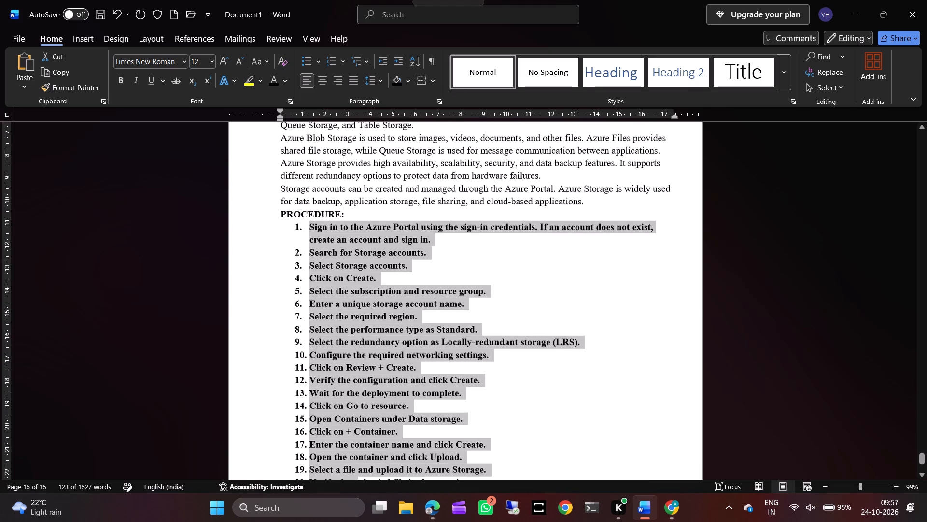
left_click_drag(356, 484, 486, 440)
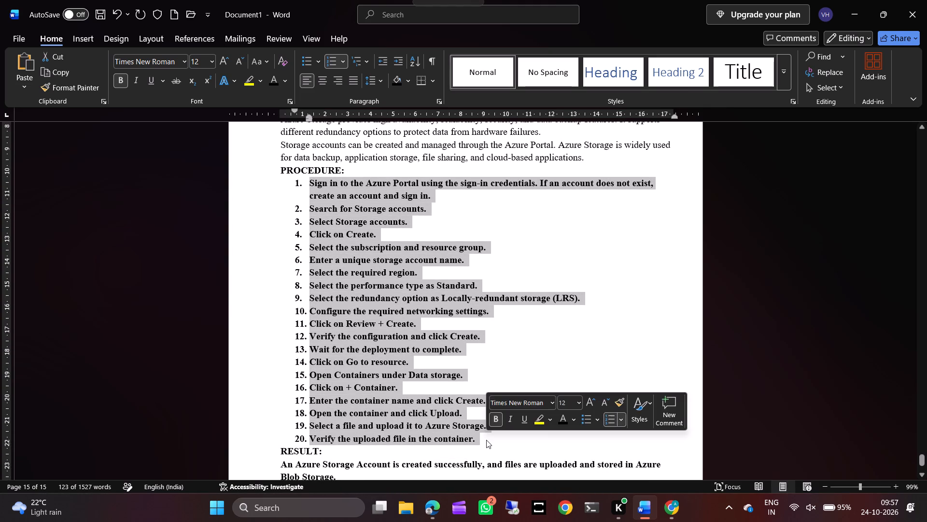
key("ctrl+b")
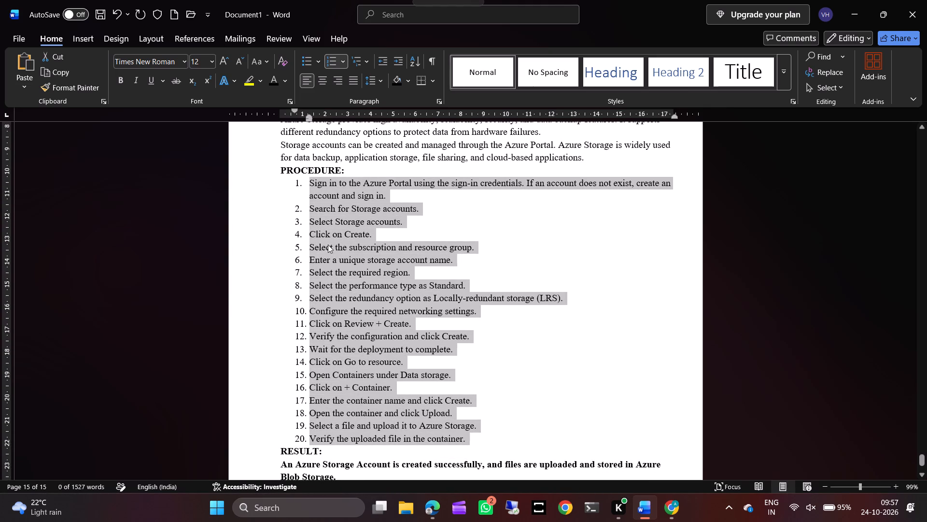
left_click(307, 182)
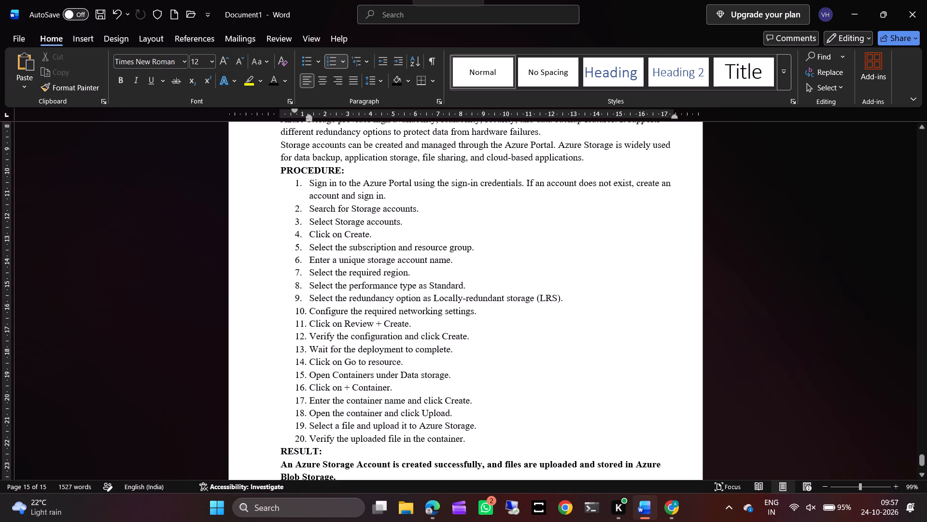
Remove the bold formatting from the paragraph under the RESULT heading of Practical 08.
scroll(347, 304, "down", 1)
left_click_drag(277, 373, 342, 391)
key("ctrl+b")
Justify all Practical 08 text from the CREATING AN AZURE STORAGE ACCOUNT title through the RESULT paragraph.
scroll(342, 391, "up", 1)
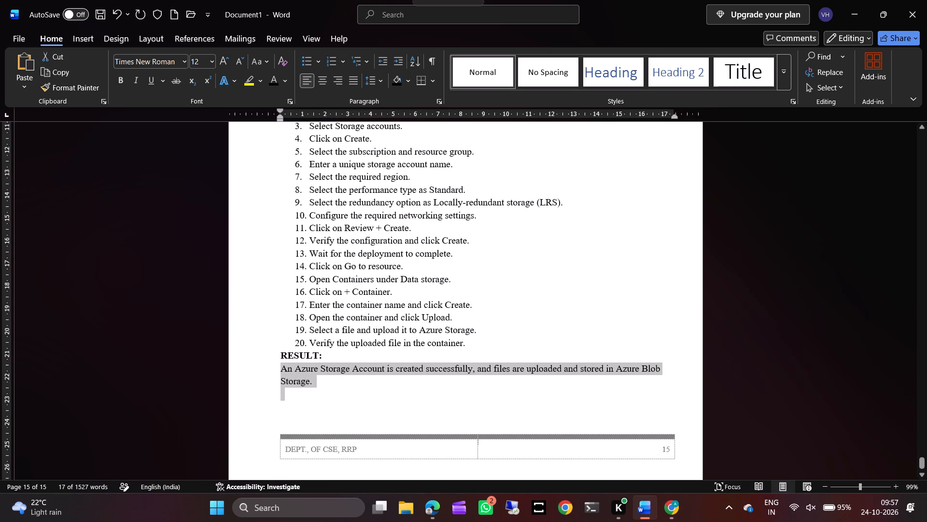
scroll(342, 391, "up", 1)
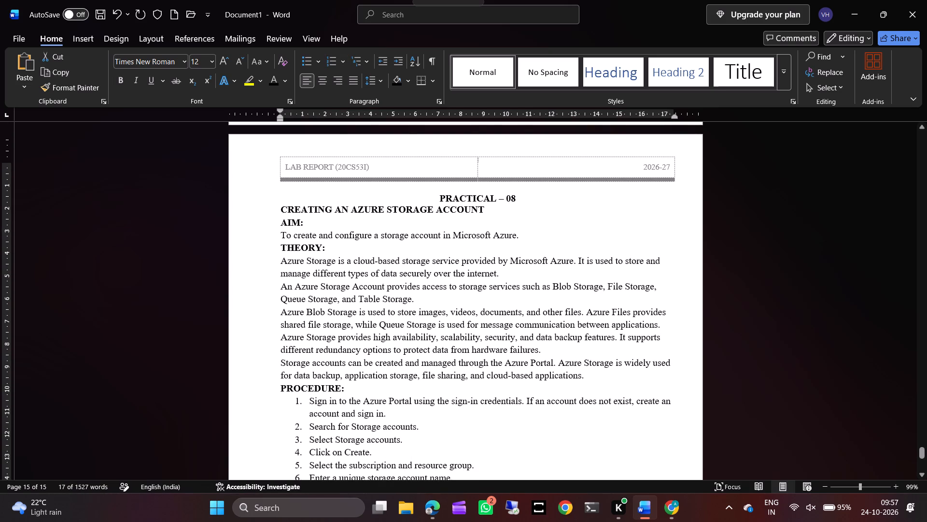
left_click_drag(277, 209, 313, 417)
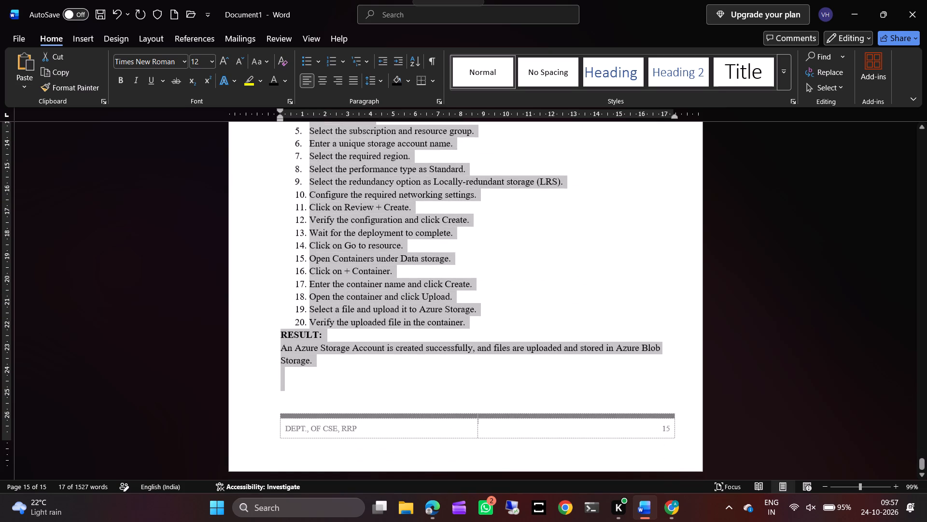
left_click_drag(313, 417, 337, 381)
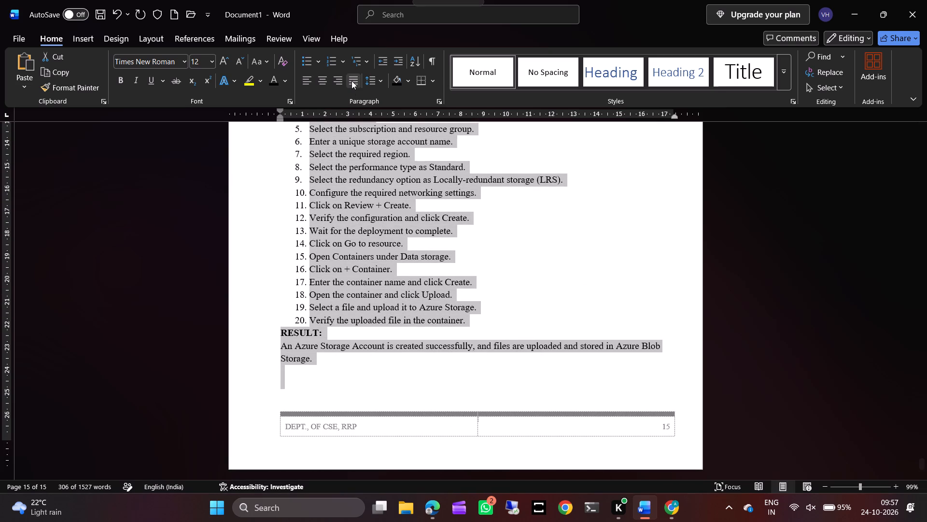
left_click(351, 81)
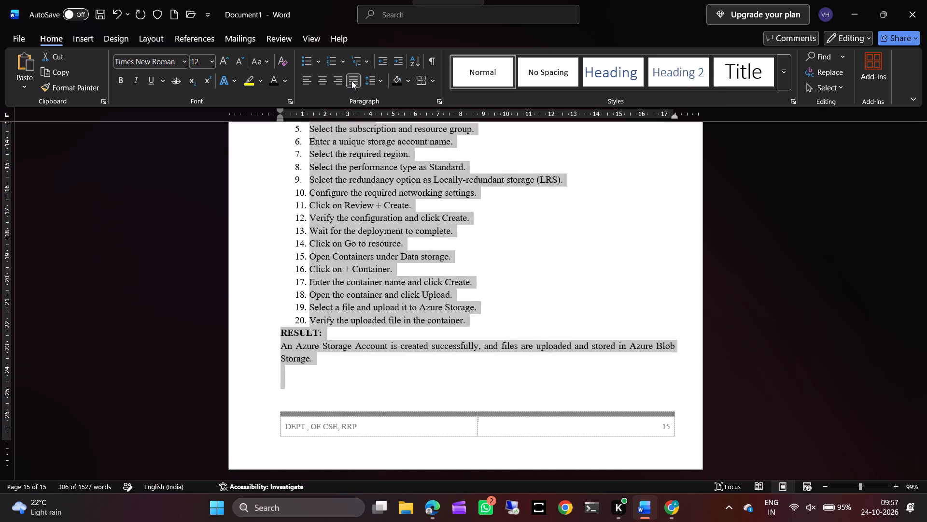
left_click(476, 247)
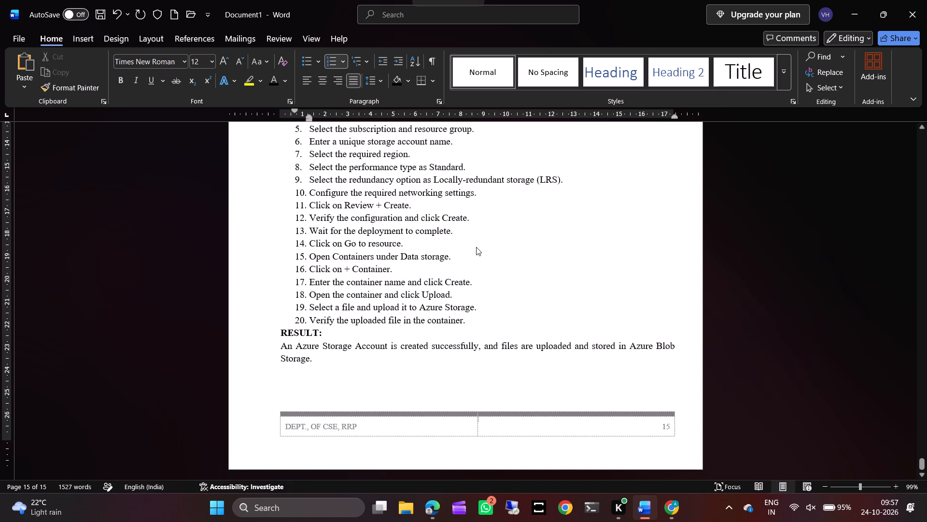
Merge the theory paragraph starting "An Azure Storage Account provides access" into the preceding paragraph, separated by a space.
scroll(477, 261, "up", 2)
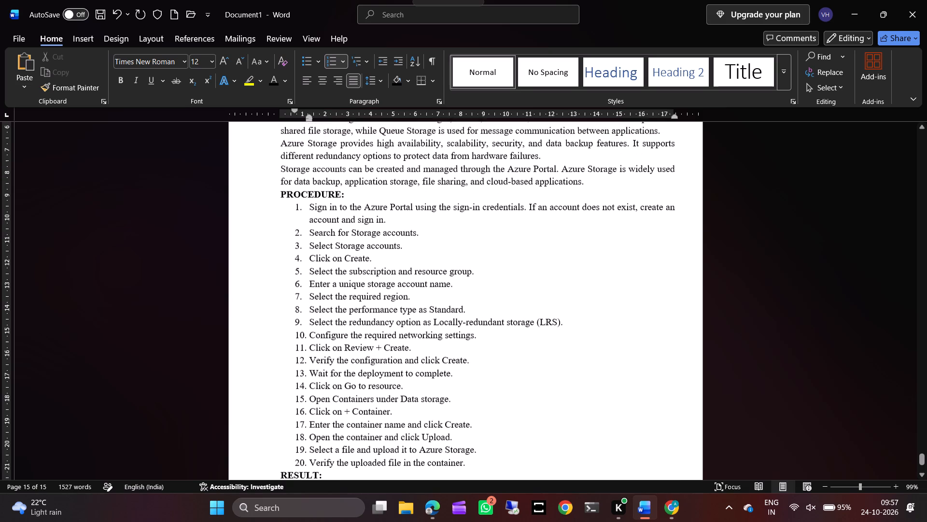
scroll(477, 261, "up", 1)
scroll(403, 224, "up", 1)
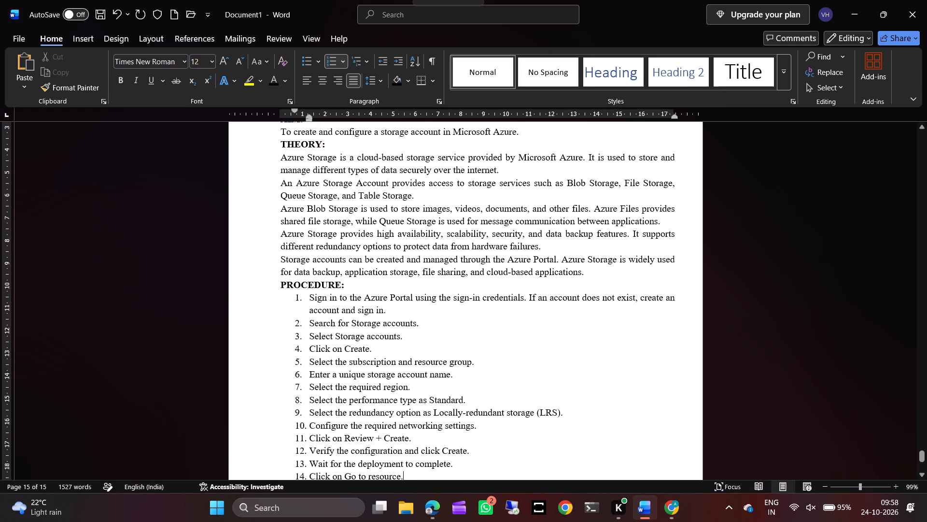
left_click(281, 185)
key("BackSpace")
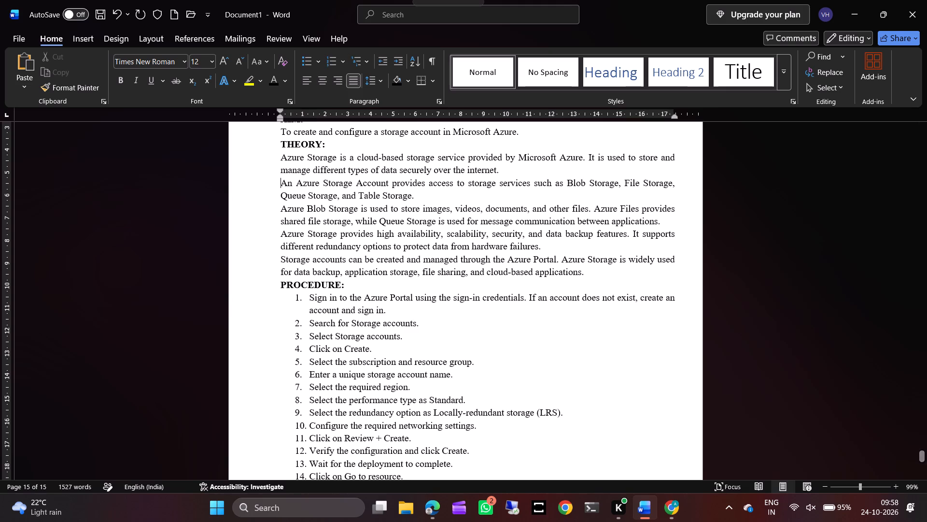
key("space")
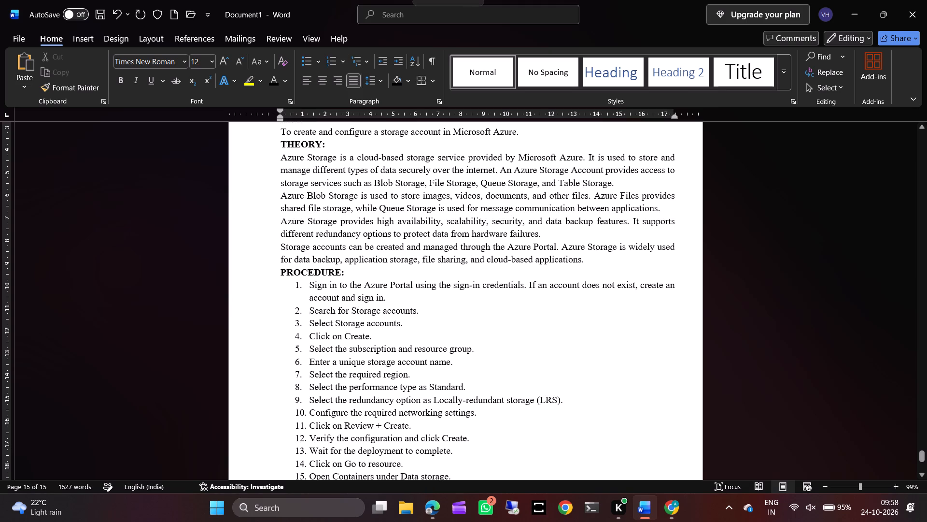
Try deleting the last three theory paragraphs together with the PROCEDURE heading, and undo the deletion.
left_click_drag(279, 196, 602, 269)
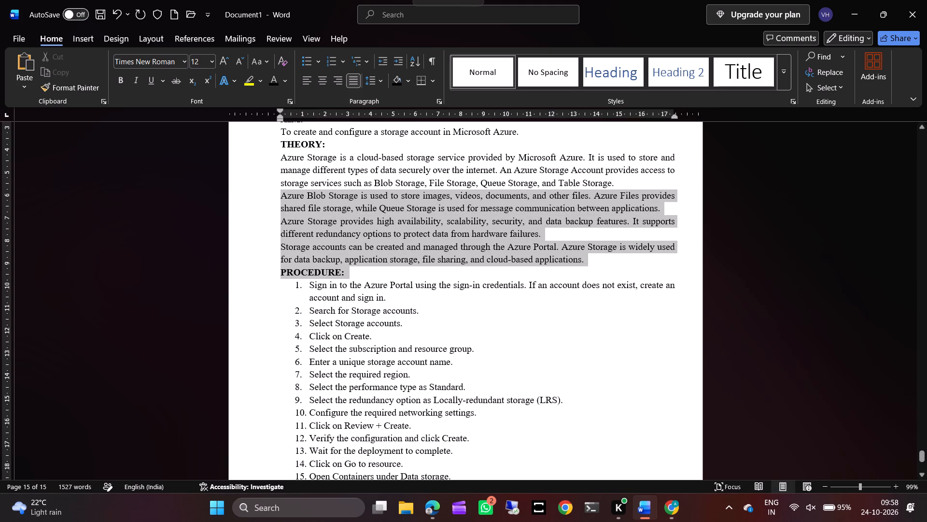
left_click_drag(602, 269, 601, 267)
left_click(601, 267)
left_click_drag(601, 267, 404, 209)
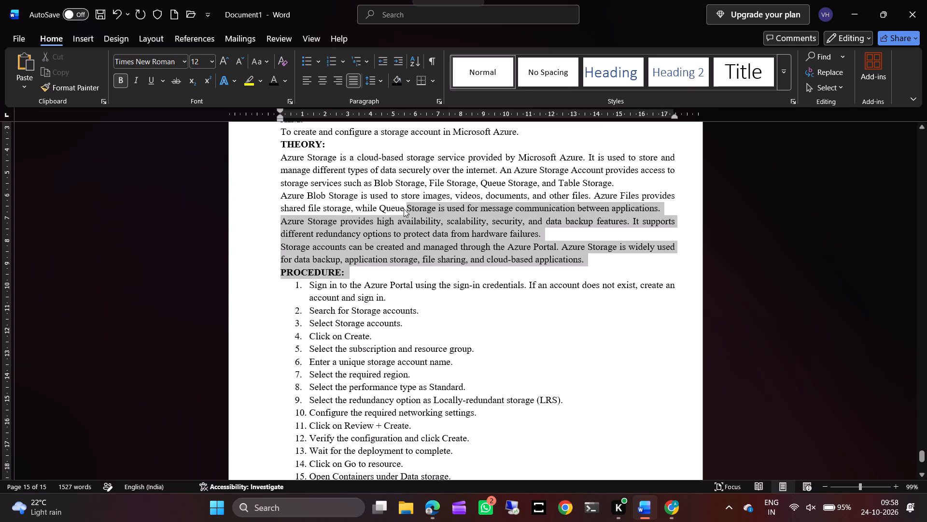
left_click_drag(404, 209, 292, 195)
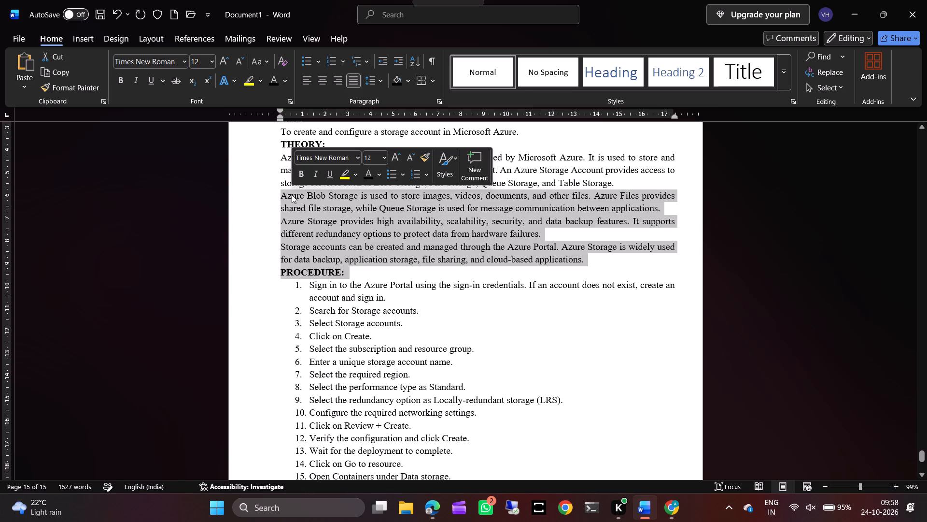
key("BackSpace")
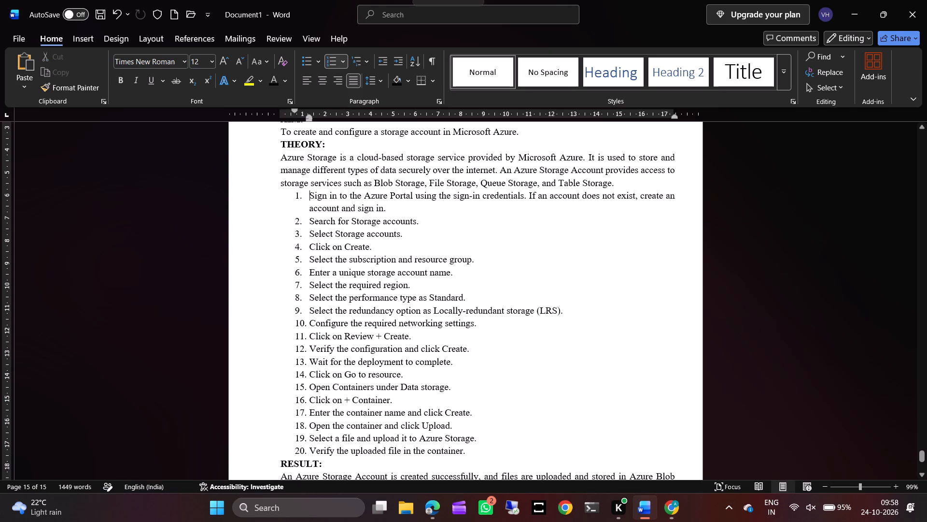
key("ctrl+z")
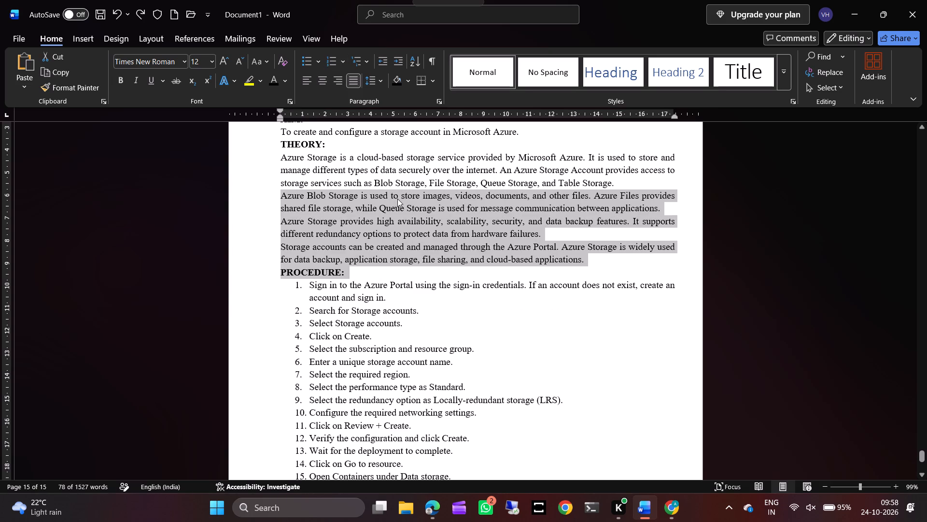
Delete the last three theory paragraphs, from "Azure Blob Storage is used" to "cloud-based applications.", keeping the PROCEDURE heading.
left_click(588, 259)
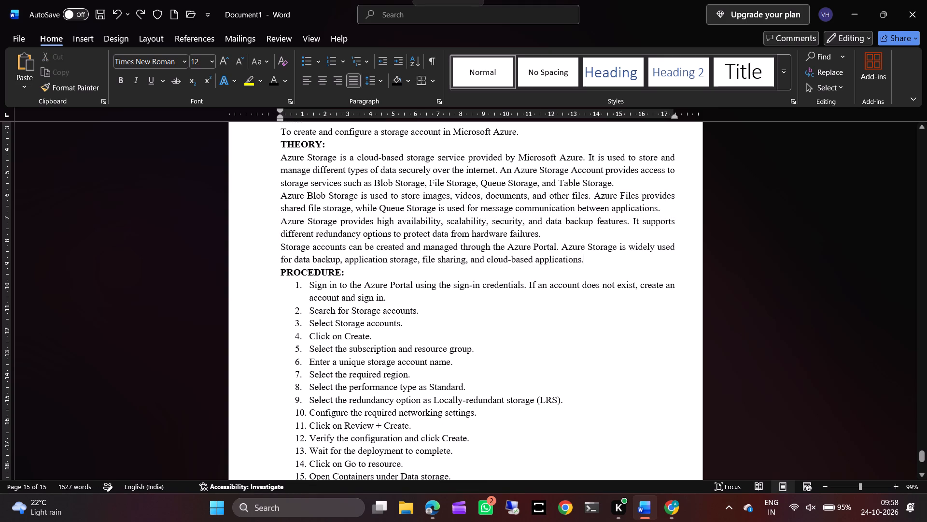
left_click_drag(582, 258, 308, 196)
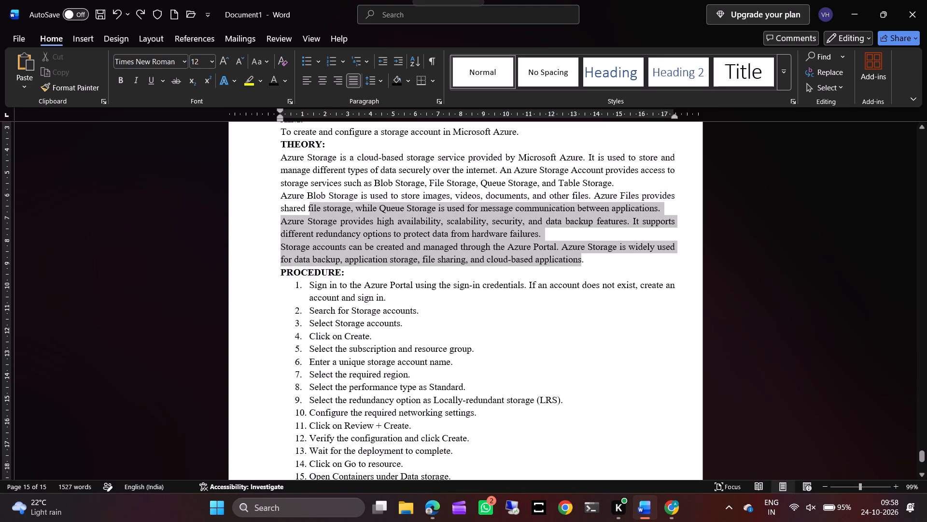
left_click_drag(308, 196, 229, 195)
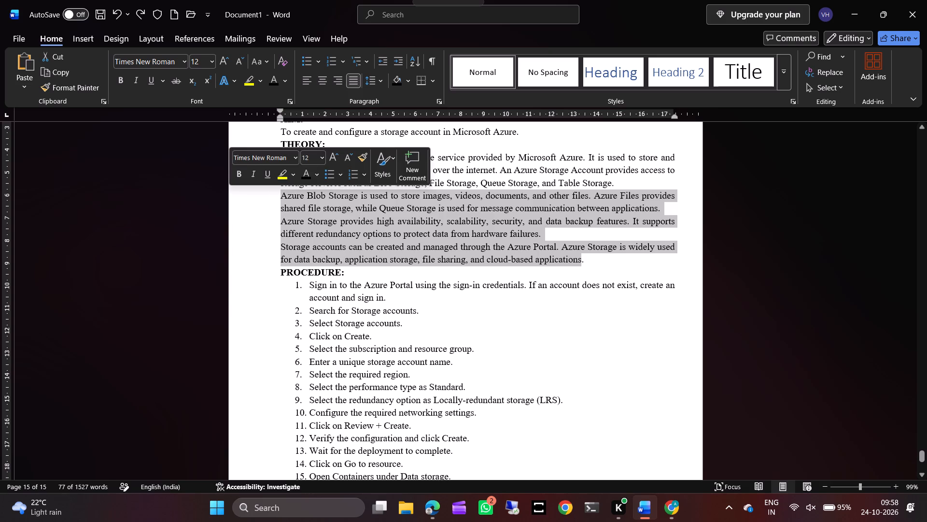
key("BackSpace")
key("Right")
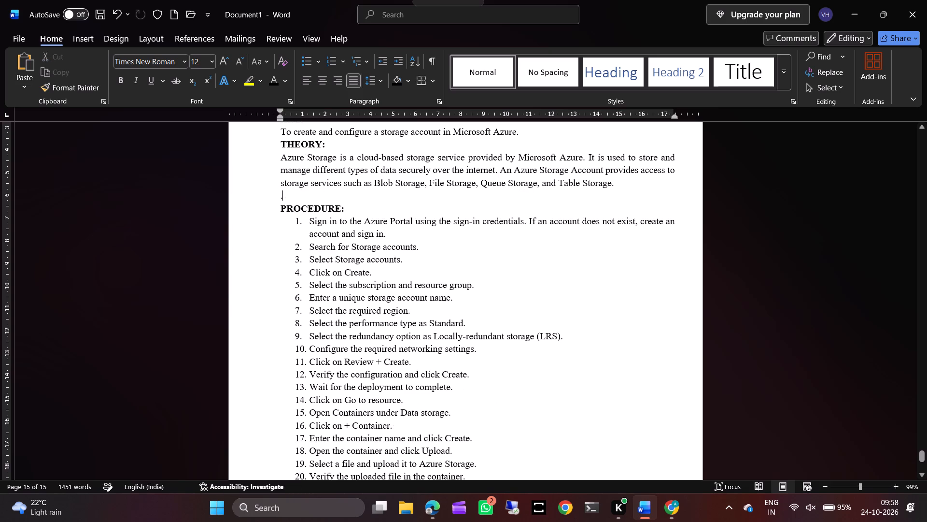
key("BackSpace")
left_click(433, 501)
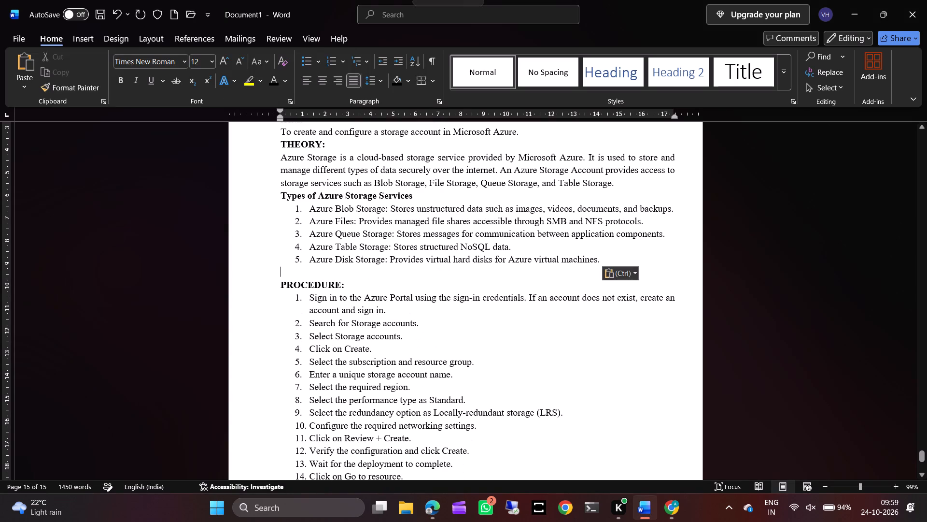
key("BackSpace")
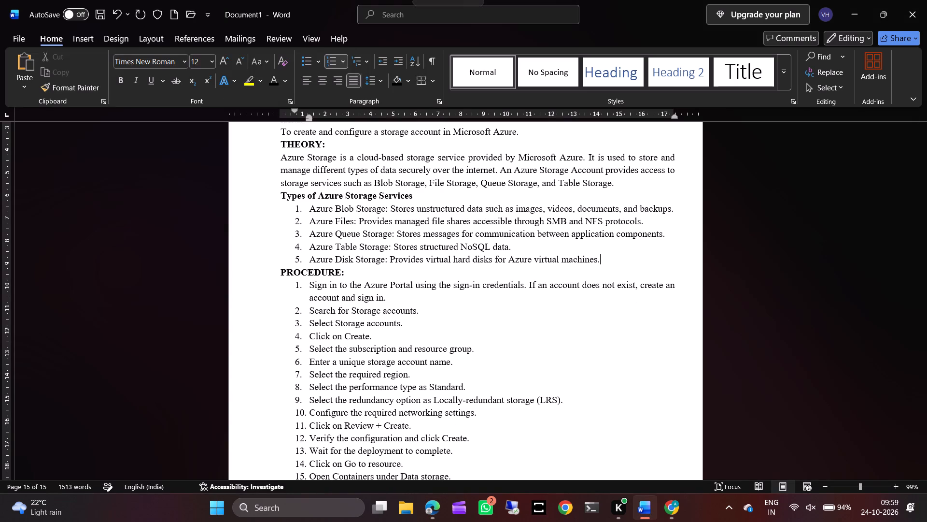
Bold the labels "Azure Blob Storage:", "Azure Files" and "Azure Queue Storage:" in the first three items of the storage services list.
left_click(295, 209)
left_click(295, 286)
left_click_drag(387, 209, 309, 205)
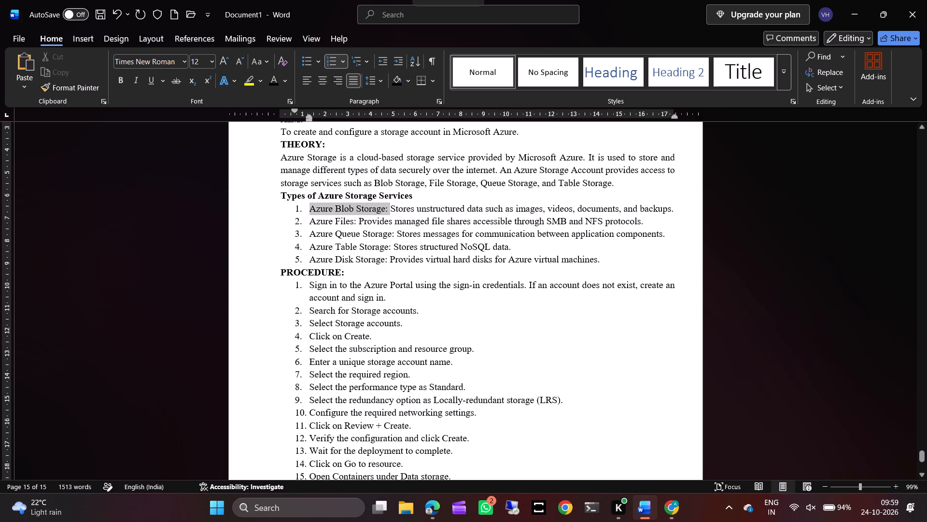
left_click_drag(309, 205, 308, 209)
left_click(308, 209)
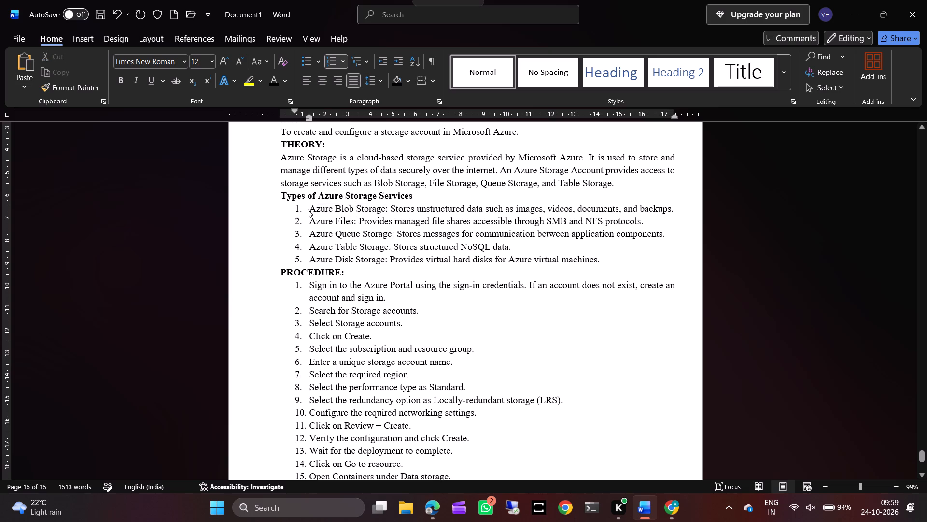
left_click_drag(390, 210, 314, 214)
key("ctrl+b")
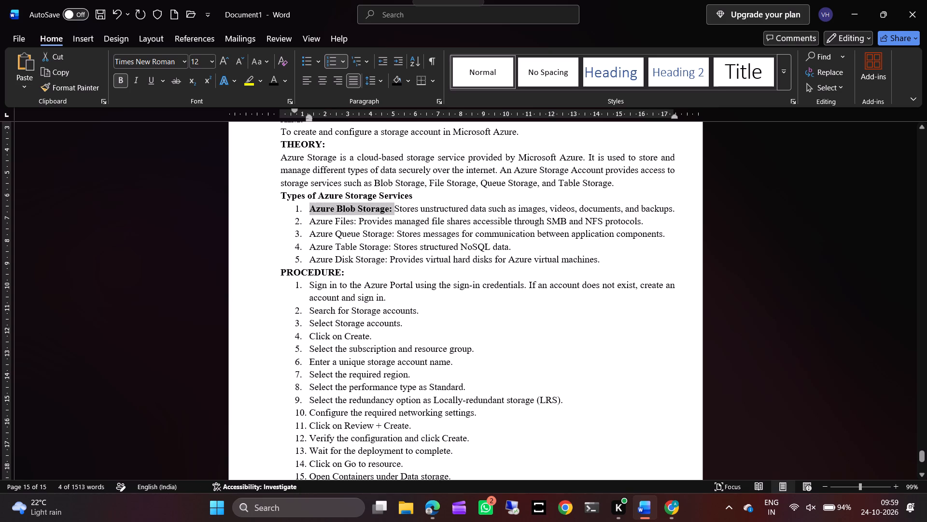
left_click_drag(357, 224, 349, 224)
left_click_drag(349, 224, 309, 220)
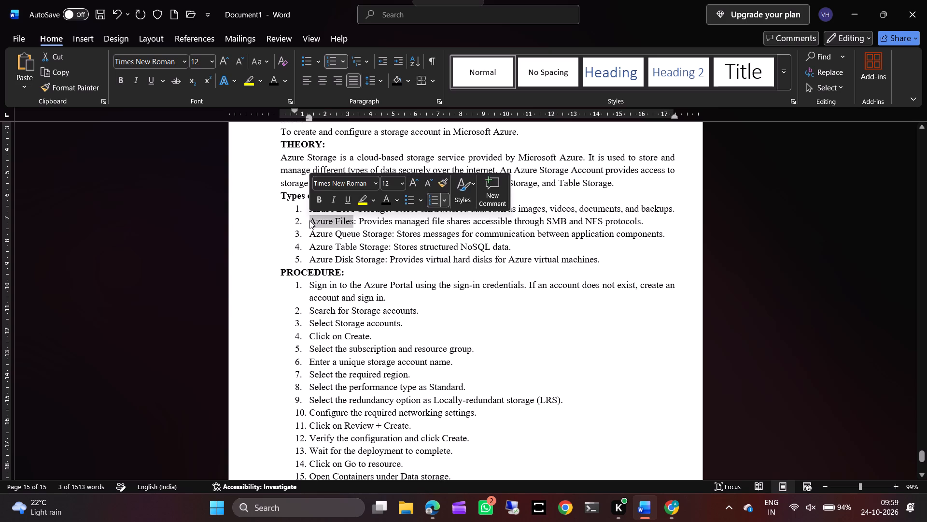
key("ctrl+b")
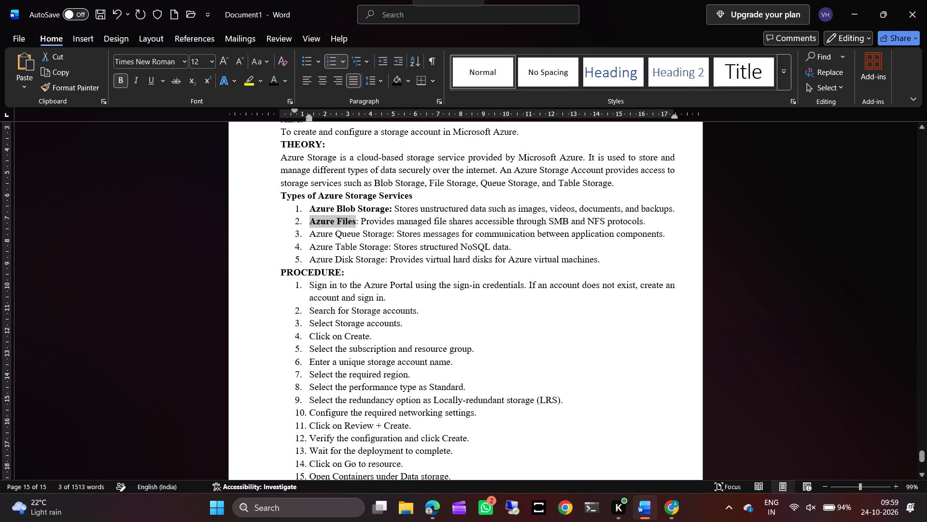
left_click_drag(396, 234, 336, 228)
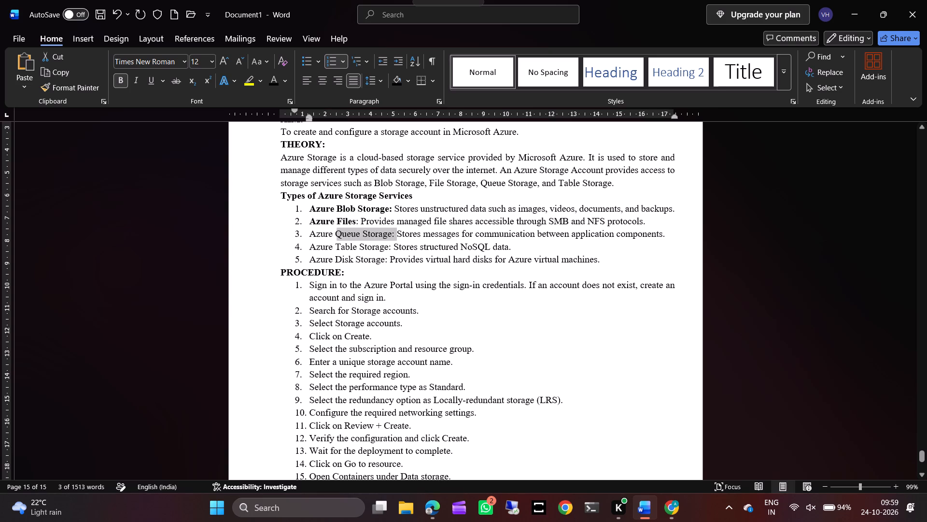
left_click_drag(336, 228, 319, 233)
key("ctrl+b")
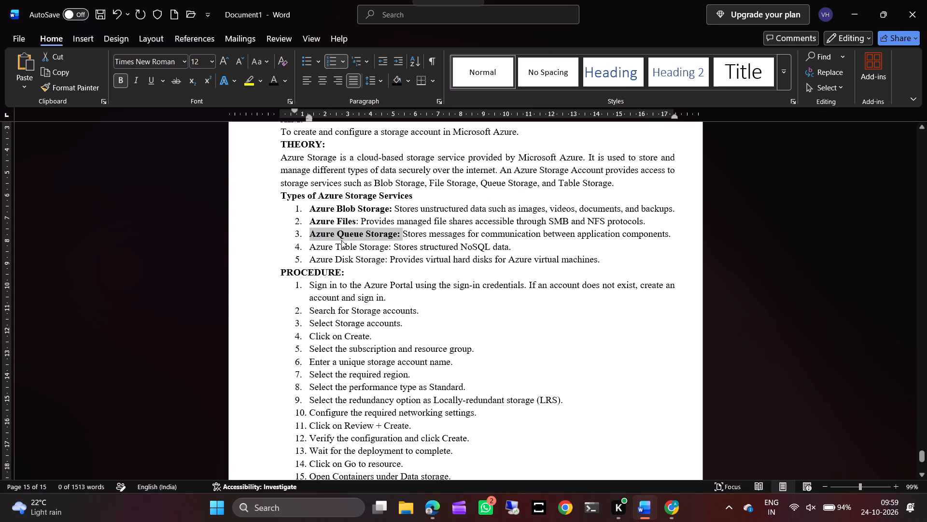
Bold the labels "Azure Table Storage:" and "Azure Disk Storage:", including their colons, in the last two storage services items.
left_click_drag(392, 245, 304, 251)
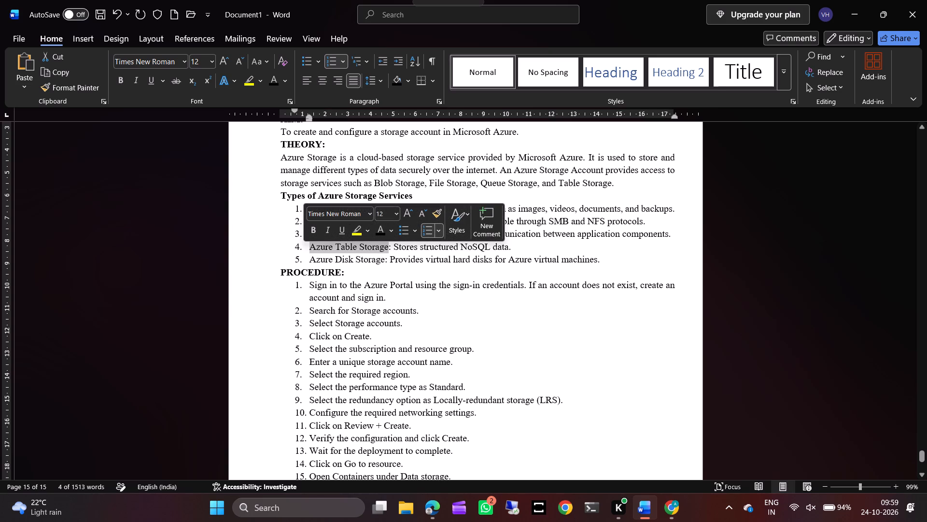
left_click_drag(391, 243, 313, 250)
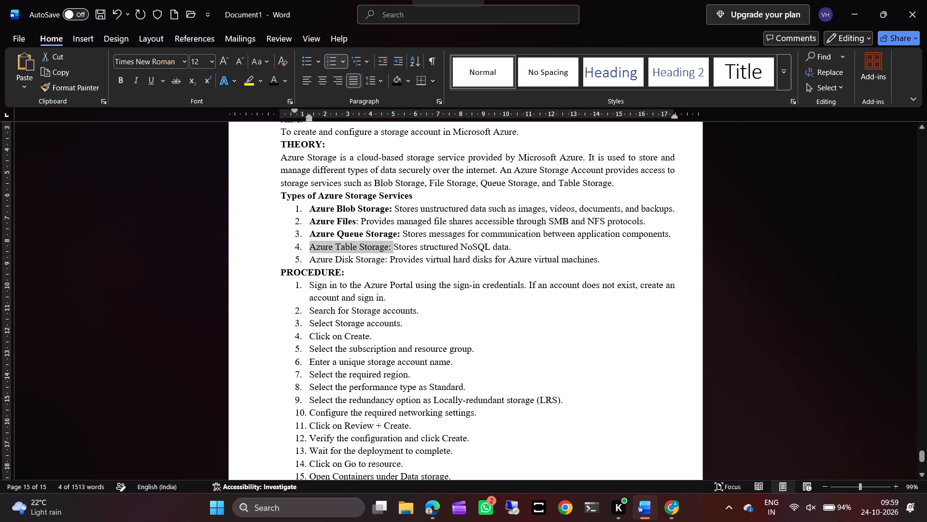
left_click_drag(313, 250, 314, 250)
key("ctrl+b")
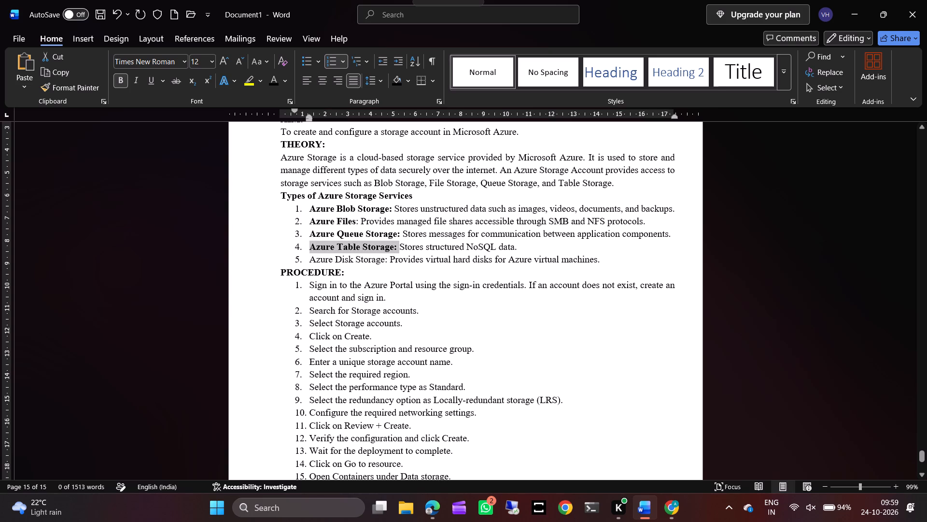
left_click_drag(386, 258, 319, 259)
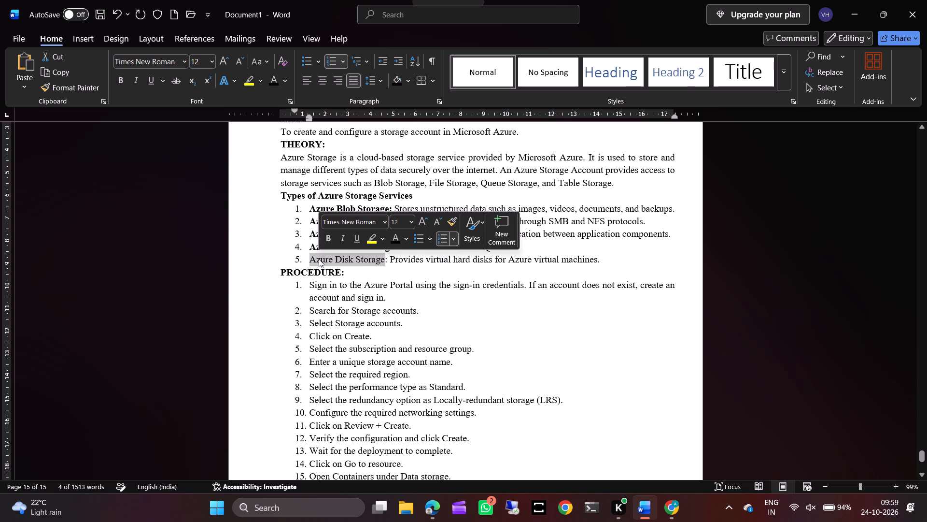
key("ctrl+b")
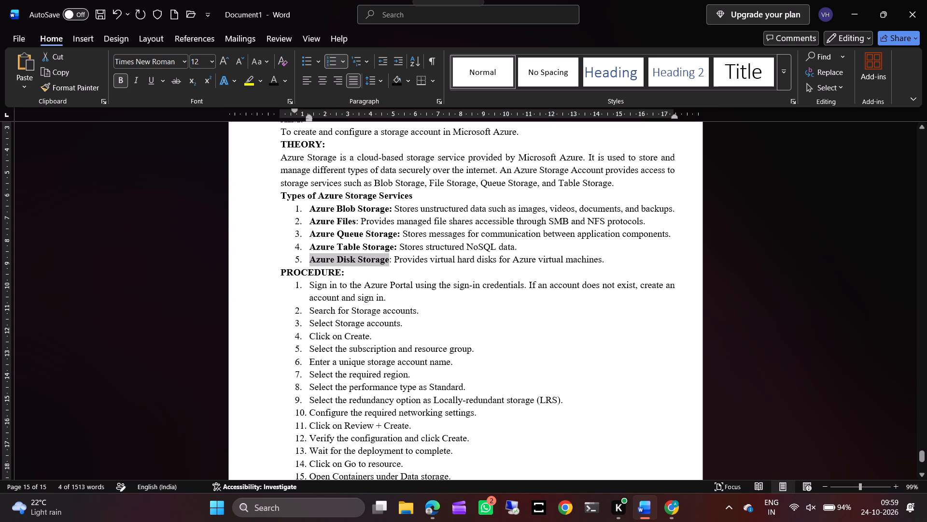
left_click(393, 258)
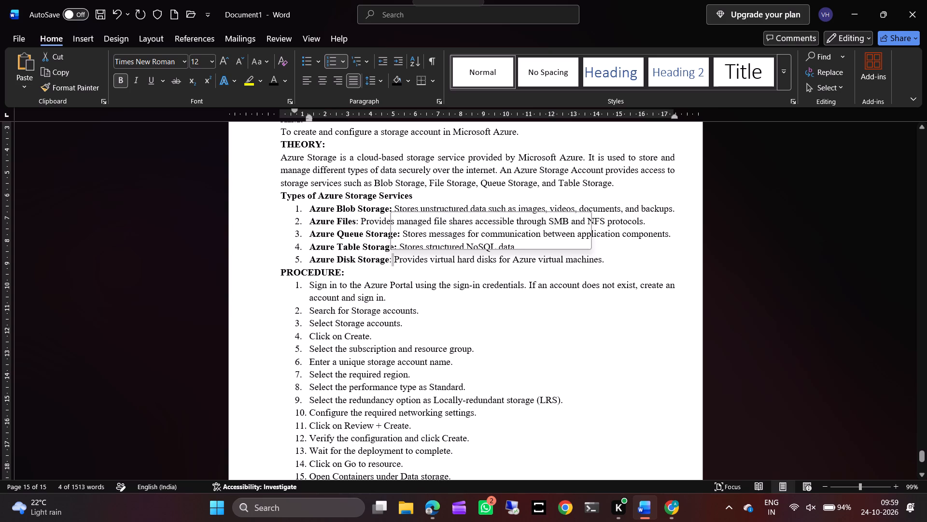
double_click(388, 260)
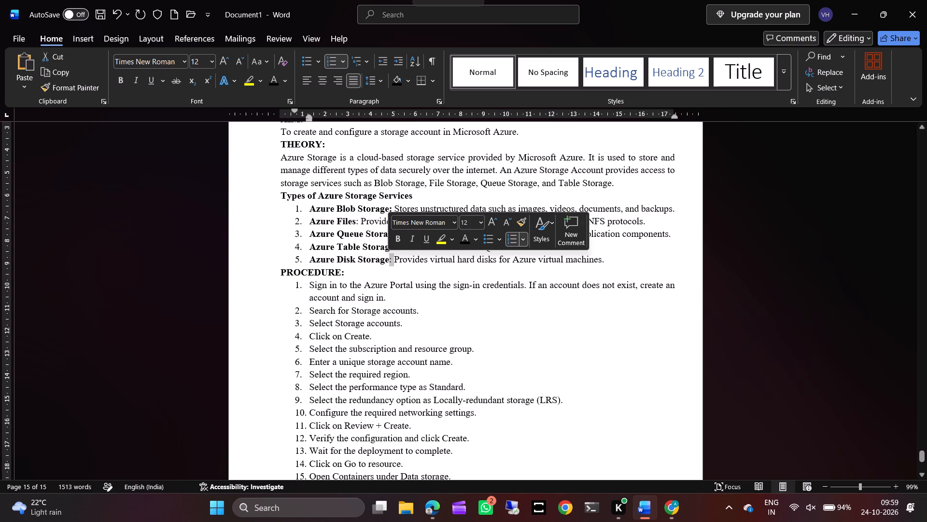
key("ctrl+b")
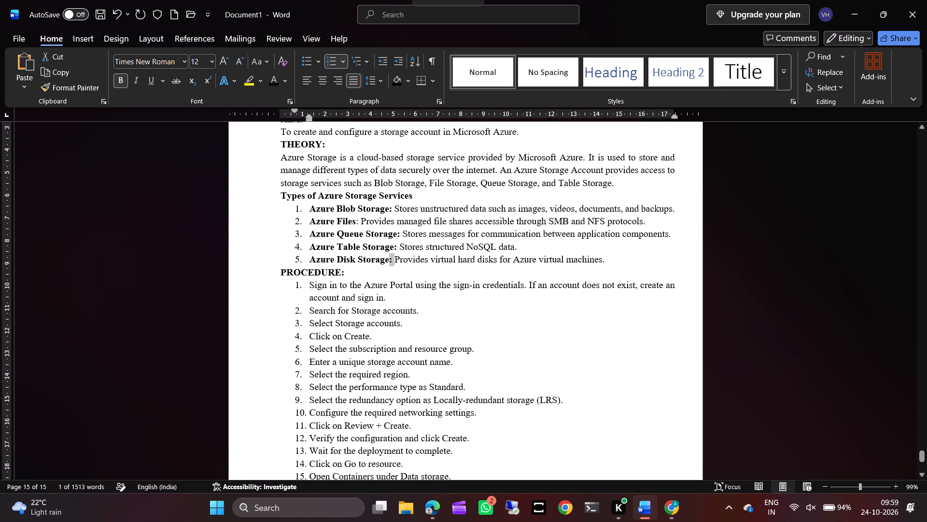
Bold the colon after "Azure Files" in the second item of the storage services list.
left_click(355, 221)
double_click(355, 221)
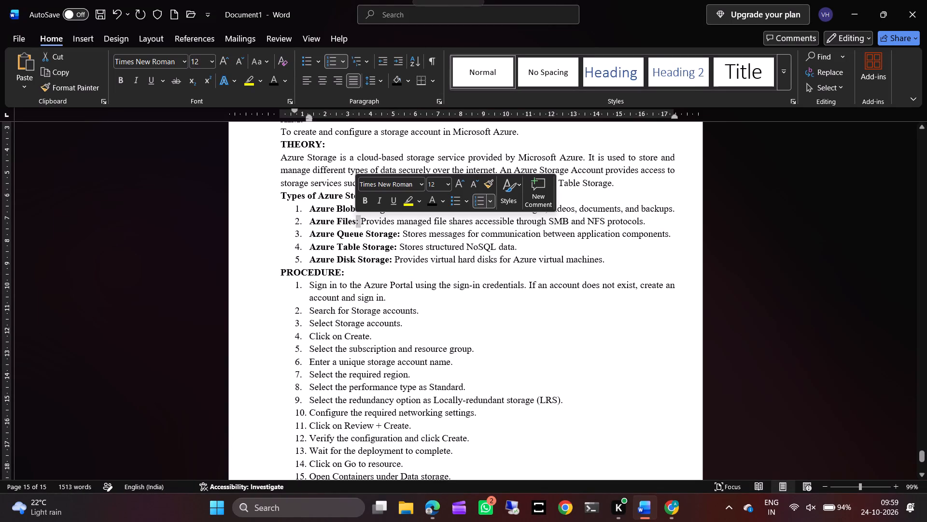
key("ctrl+b")
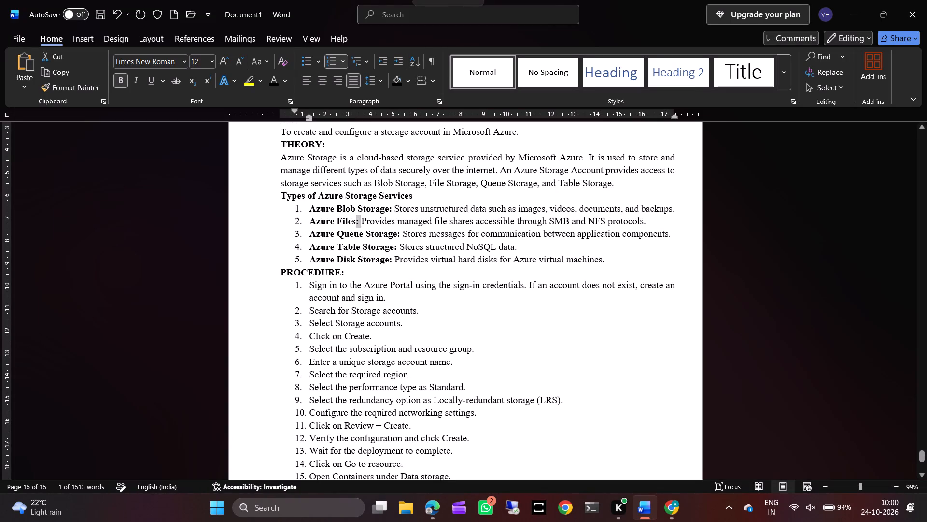
Bold the item numbers of the Types of Azure Storage Services list.
left_click(293, 223)
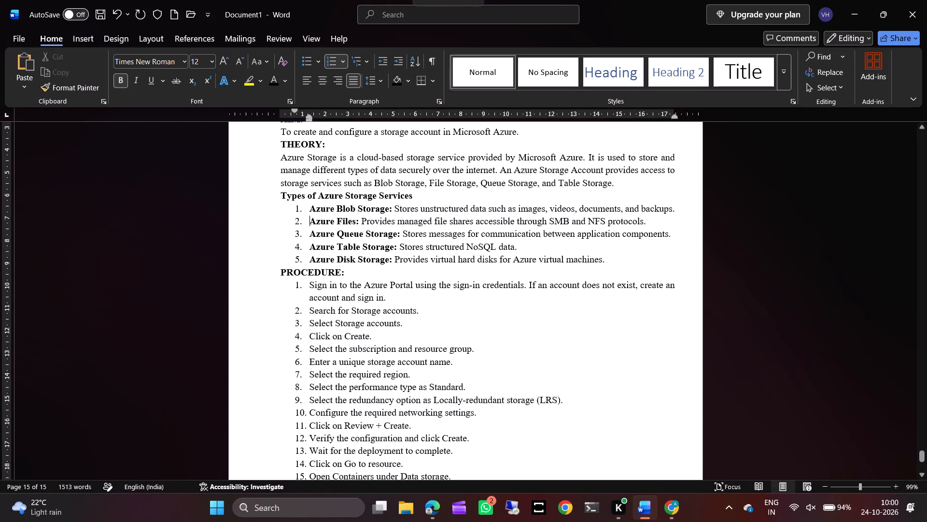
left_click(298, 222)
key("ctrl+b")
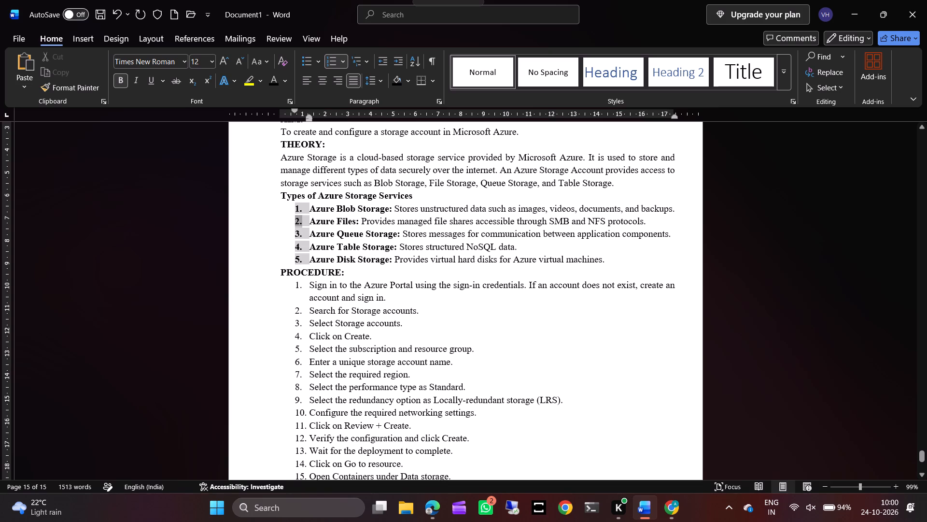
left_click(374, 276)
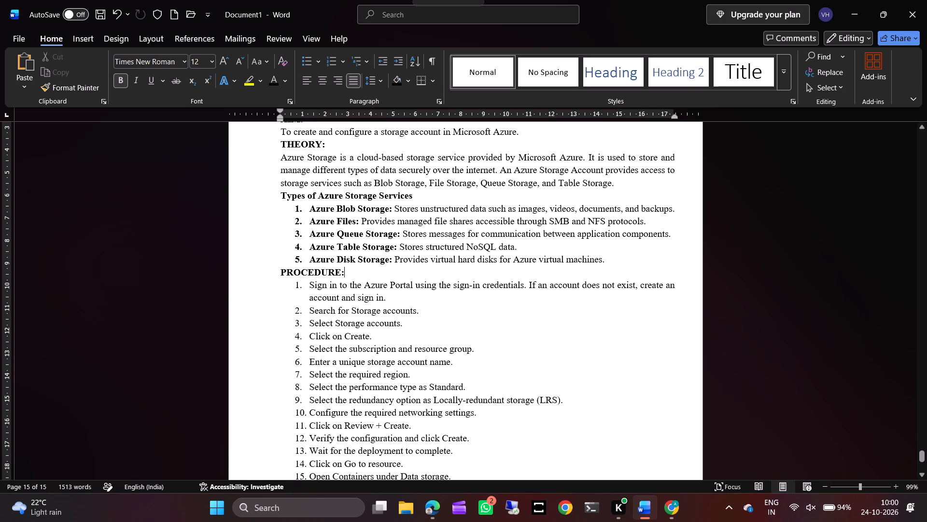
Merge PROCEDURE items 2 and 3 into a single item reading "Search for Storage accounts and Select Storage accounts.".
scroll(376, 359, "down", 1)
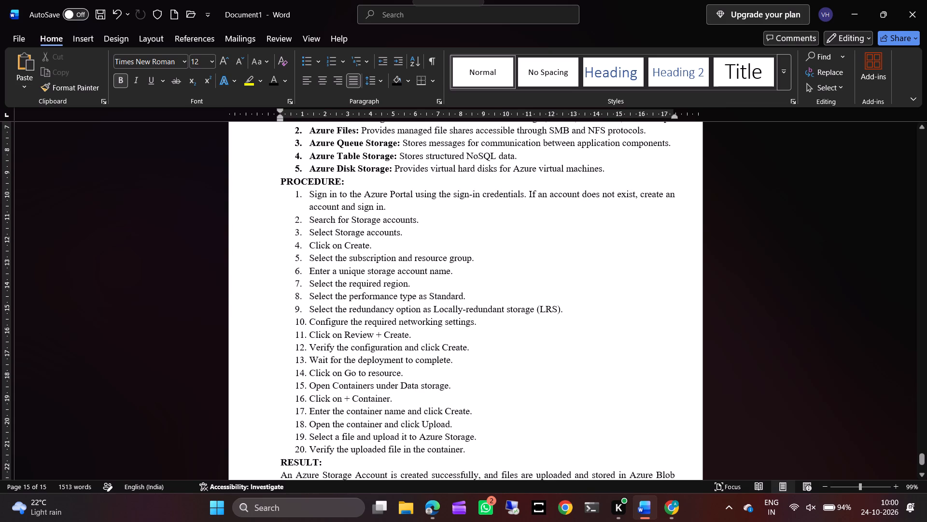
left_click(393, 207)
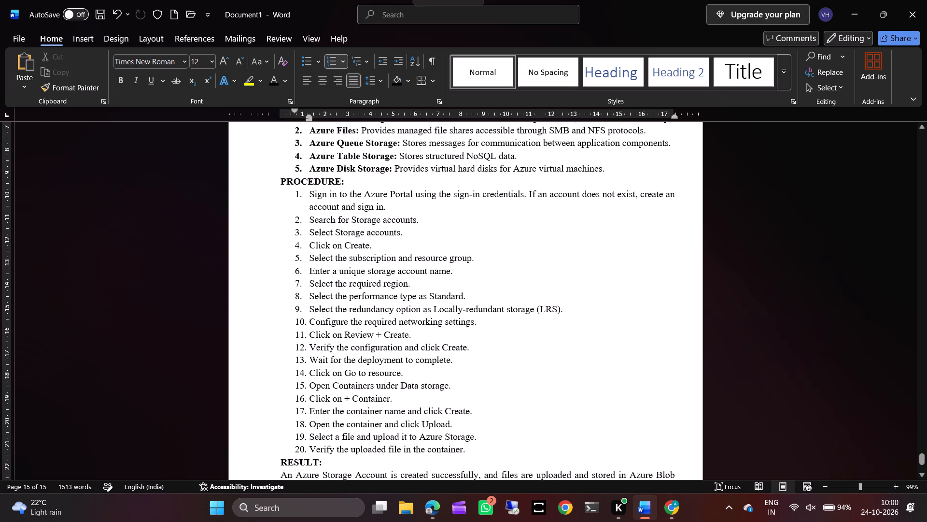
left_click(420, 220)
left_click(312, 232)
key("BackSpace")
key("BackSpace")
key("BackSpace")
key("BackSpace")
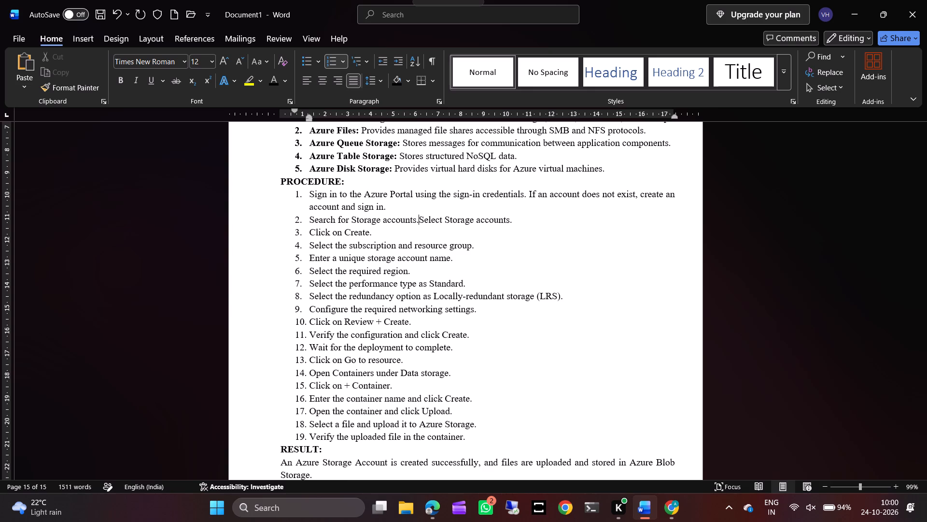
key("BackSpace")
key("space")
type("and")
key("space")
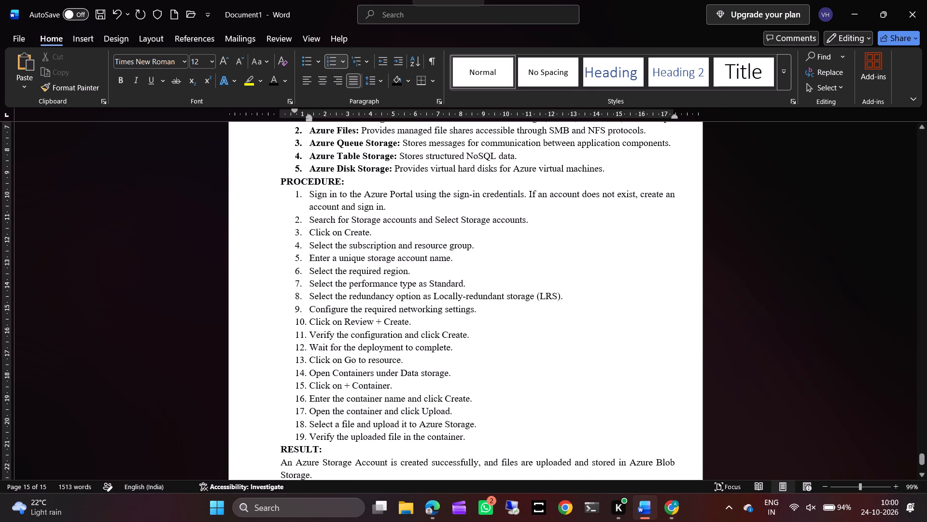
Insert a blank unnumbered line below PROCEDURE item 2, before "Click on Create.".
left_click(530, 224)
key("Return")
key("BackSpace")
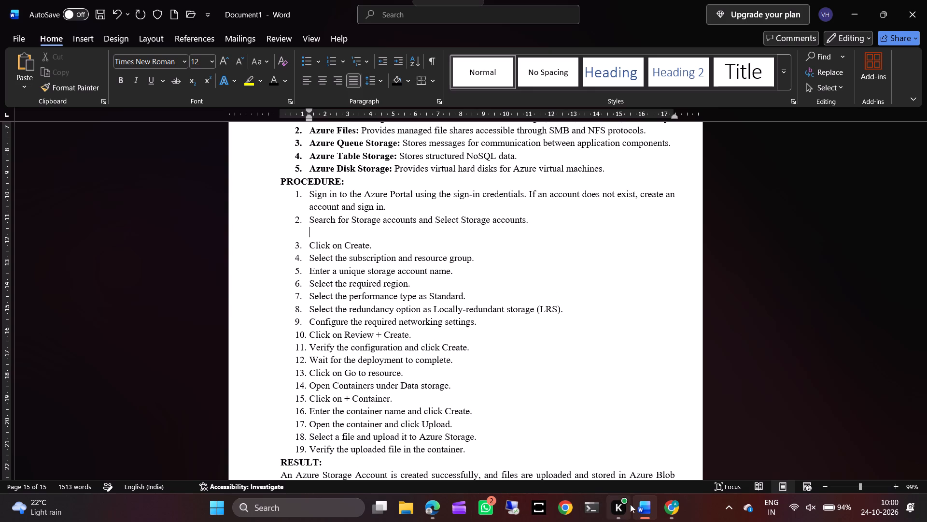
Switch to the Azure portal's Storage center page in Chrome.
left_click(666, 506)
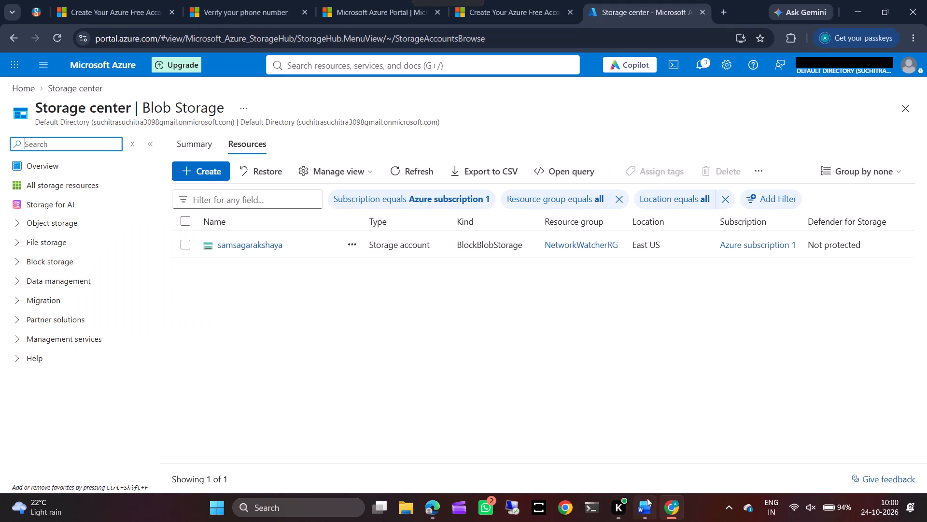
Open Windows search and remove entries from the top of the recent searches, starting with Calculator.
left_click(267, 515)
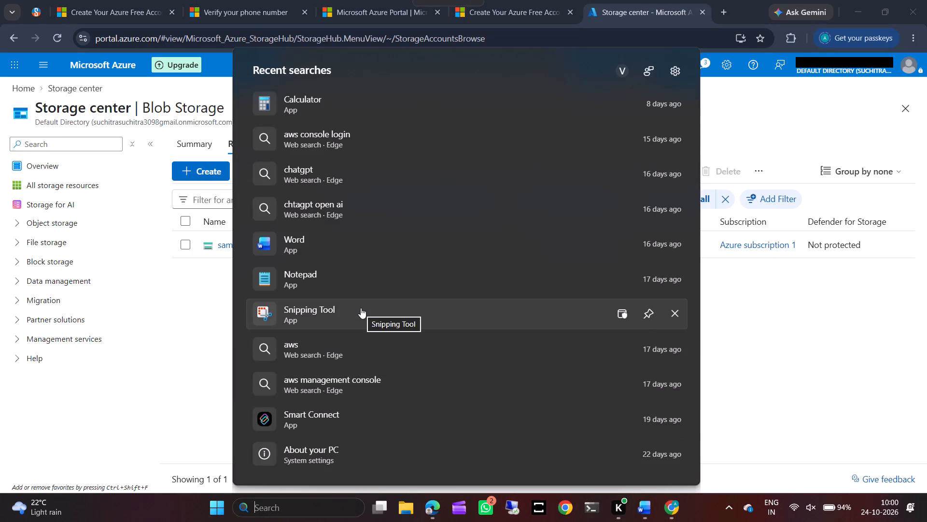
left_click(674, 99)
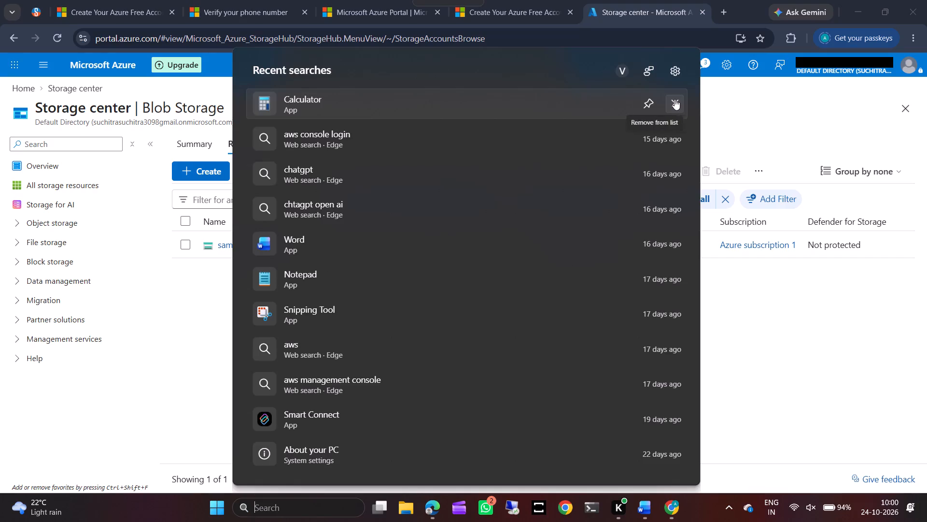
left_click(674, 99)
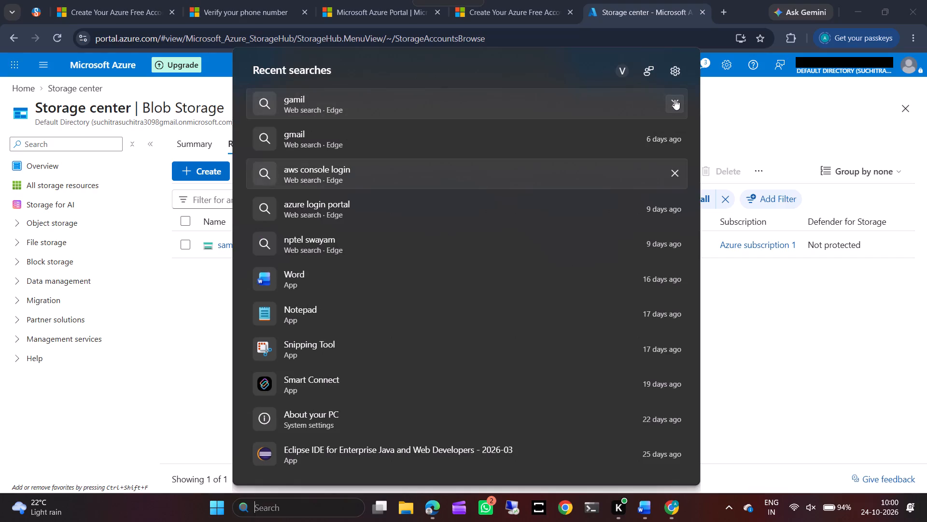
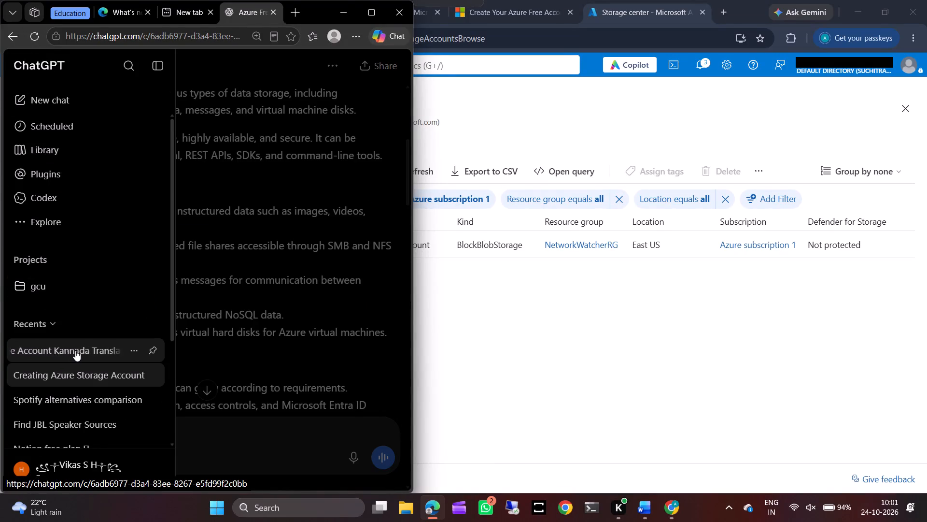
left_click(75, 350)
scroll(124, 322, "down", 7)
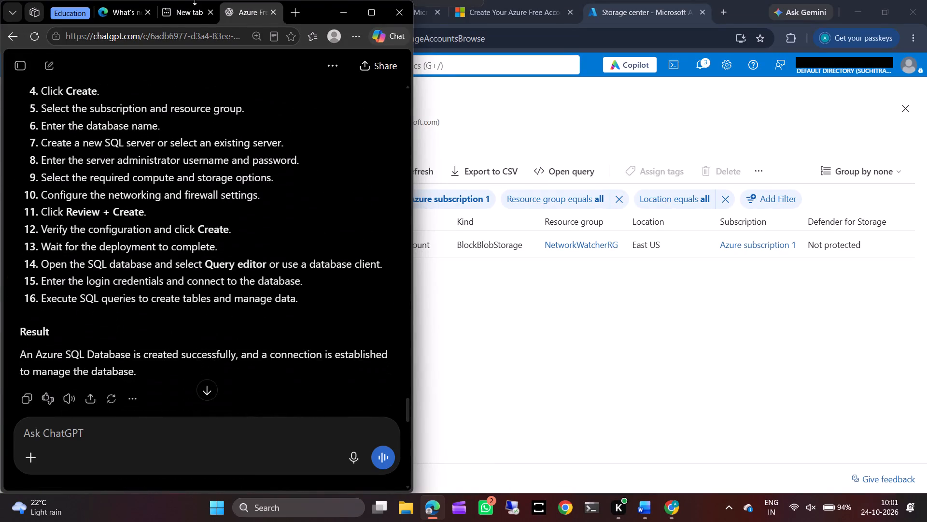
Return to the Azure portal in Chrome and launch Snipping Tool, leaving it minimized.
left_click(340, 14)
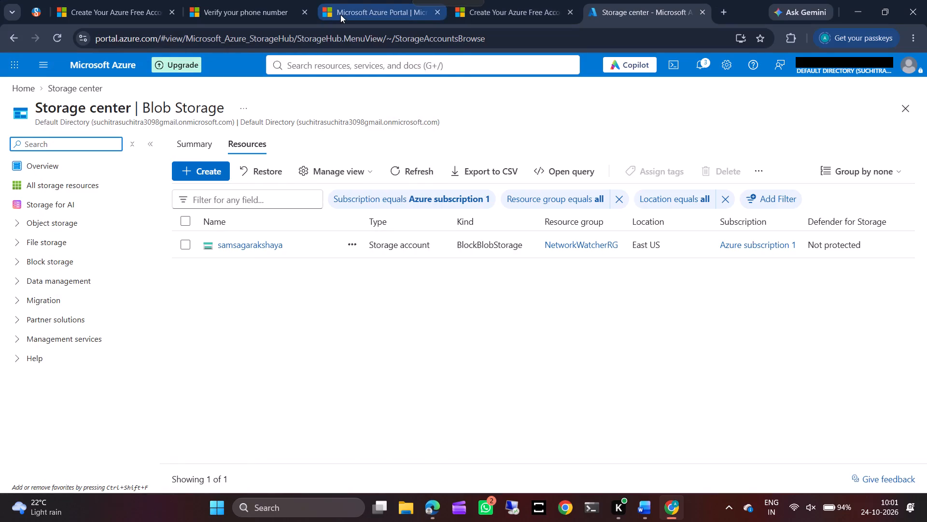
left_click(309, 505)
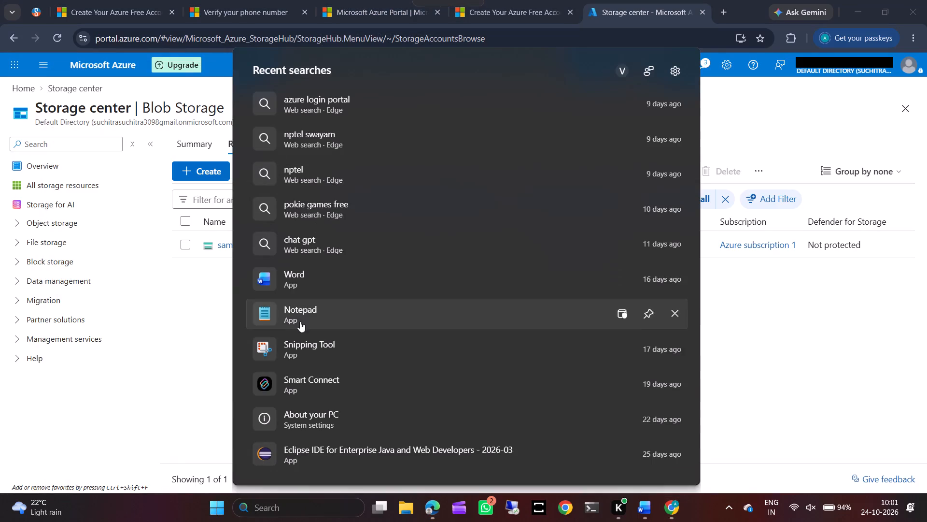
left_click(309, 343)
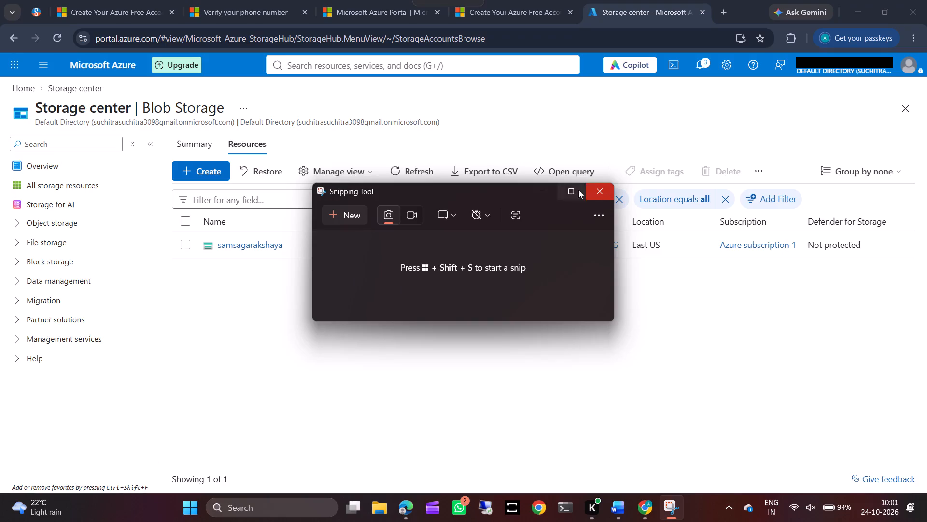
left_click(540, 187)
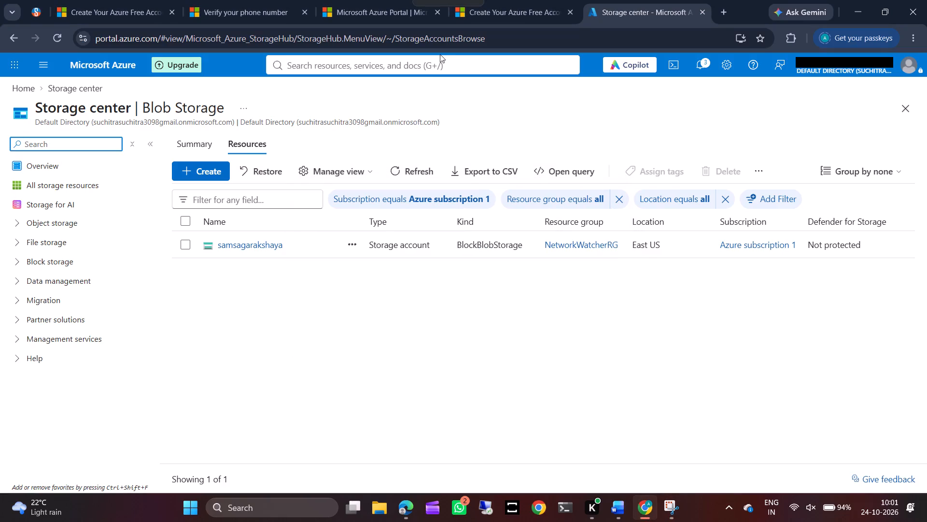
Search the Azure portal for "storage acc" and open the Storage accounts service.
left_click(439, 64)
left_click(398, 117)
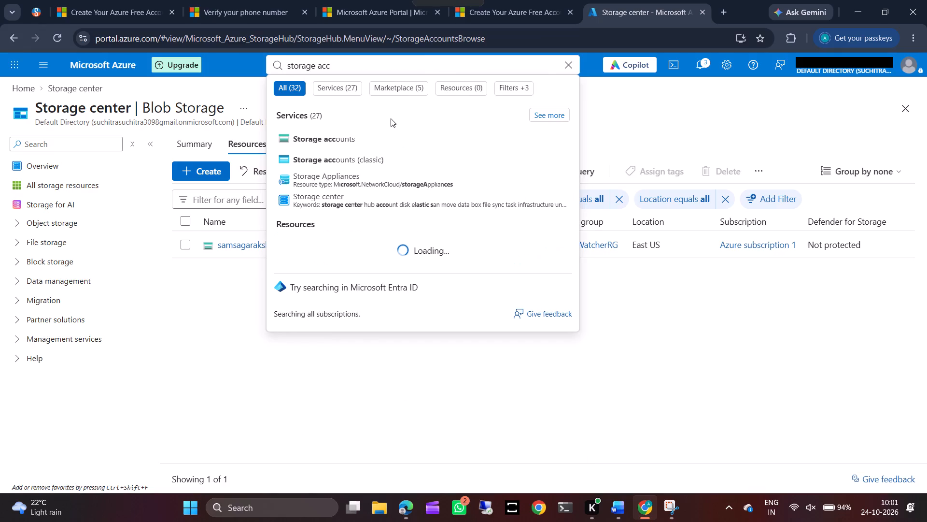
left_click(346, 136)
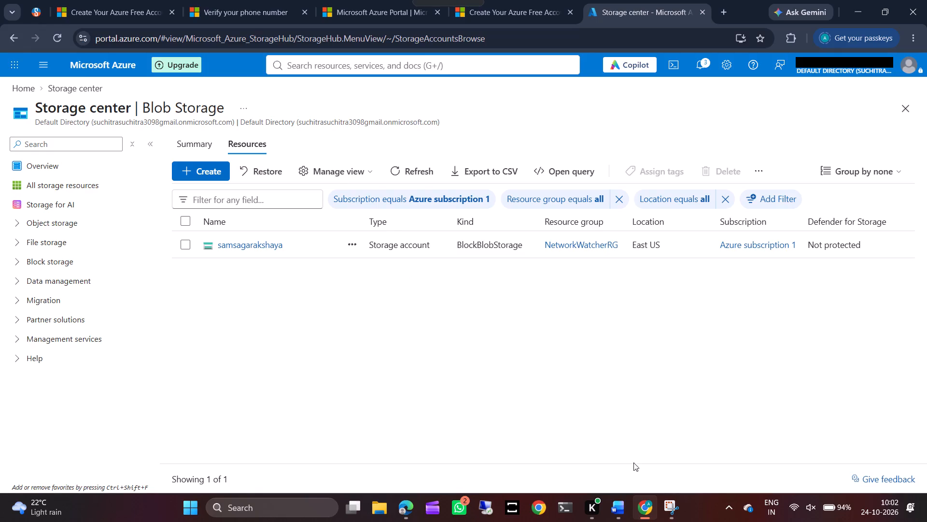
Capture a full-width snip of the Storage center | Blob Storage page below the portal header in Snipping Tool and copy it.
left_click(673, 502)
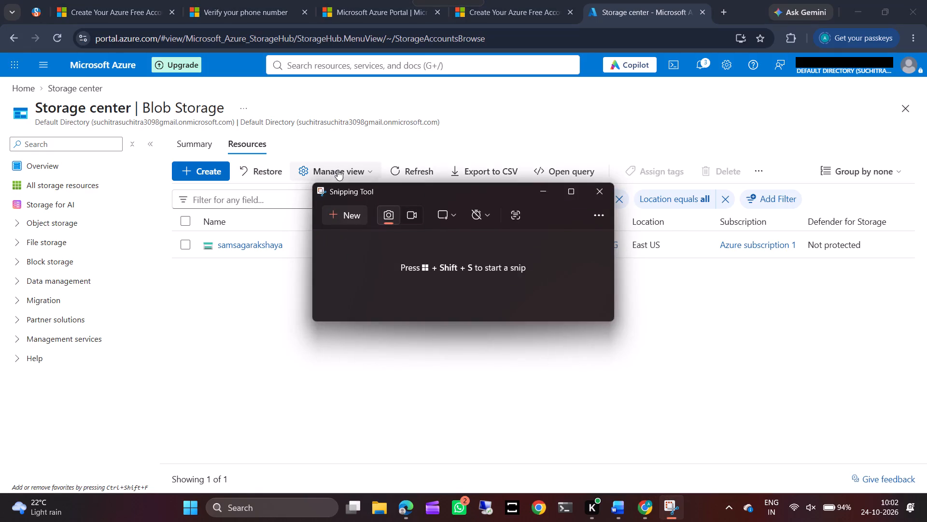
left_click(350, 214)
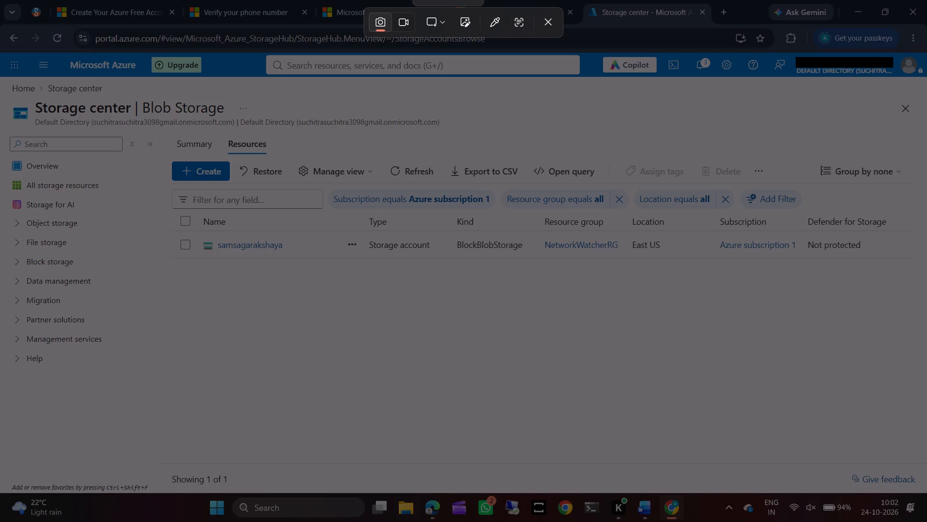
left_click_drag(2, 77, 701, 210)
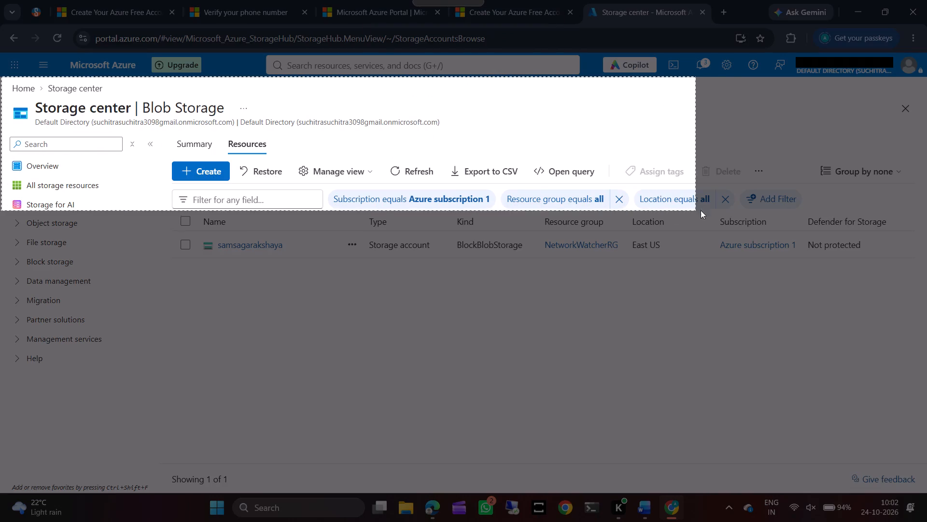
left_click_drag(701, 210, 893, 268)
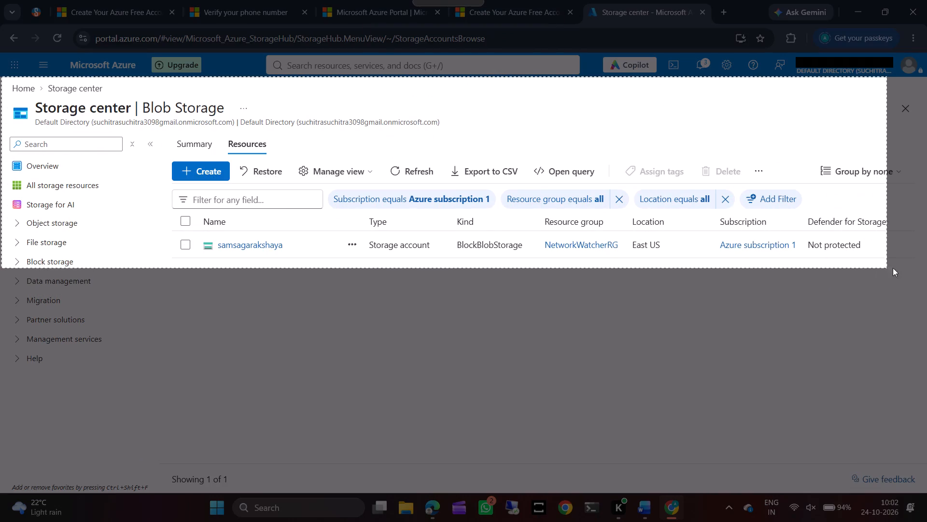
left_click_drag(893, 268, 926, 343)
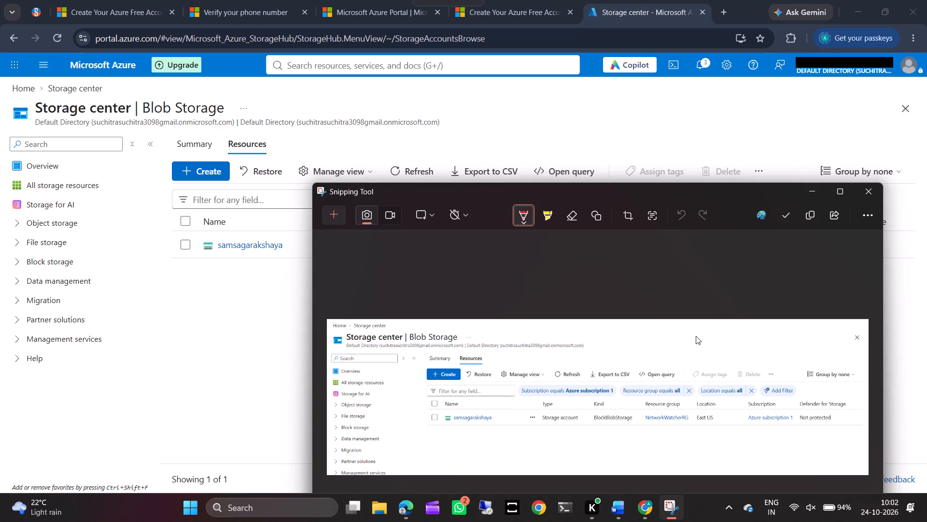
key("ctrl+c")
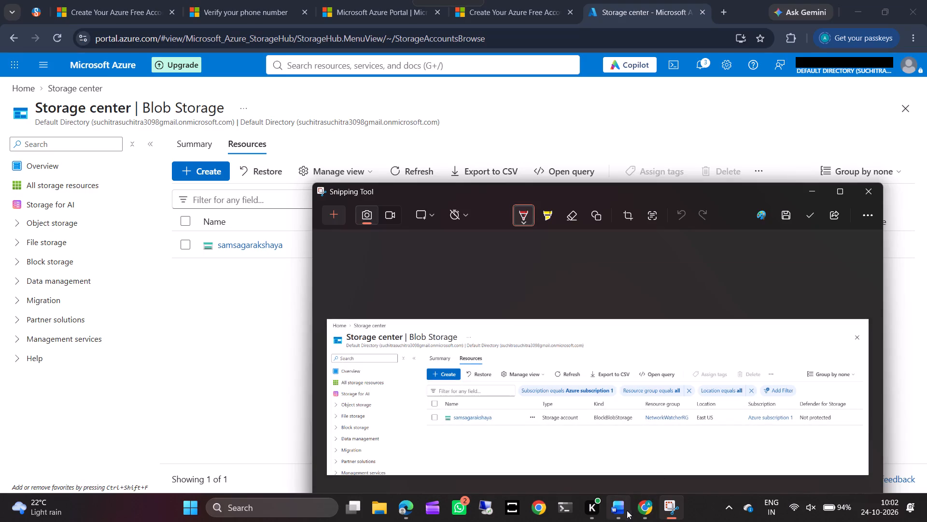
Paste the copied snip into the Word report on the blank line below PROCEDURE item 2.
left_click(625, 509)
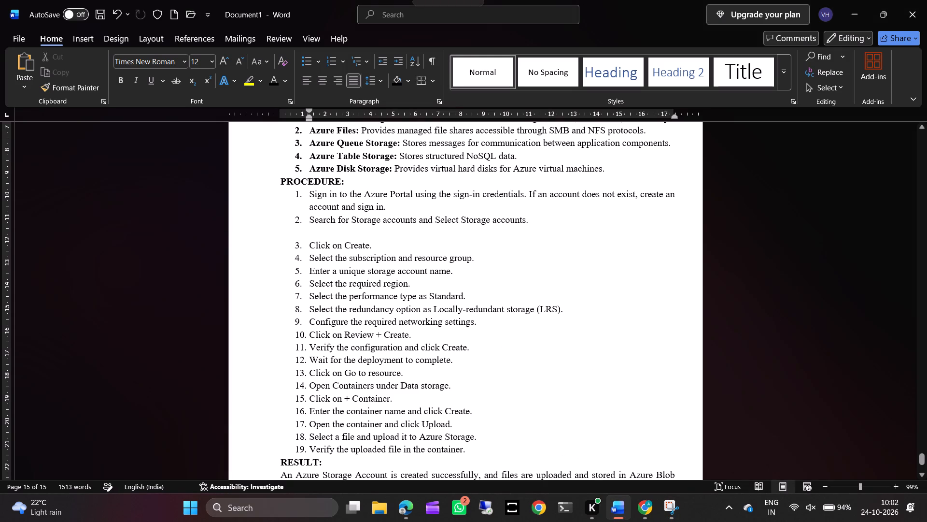
key("ctrl+v")
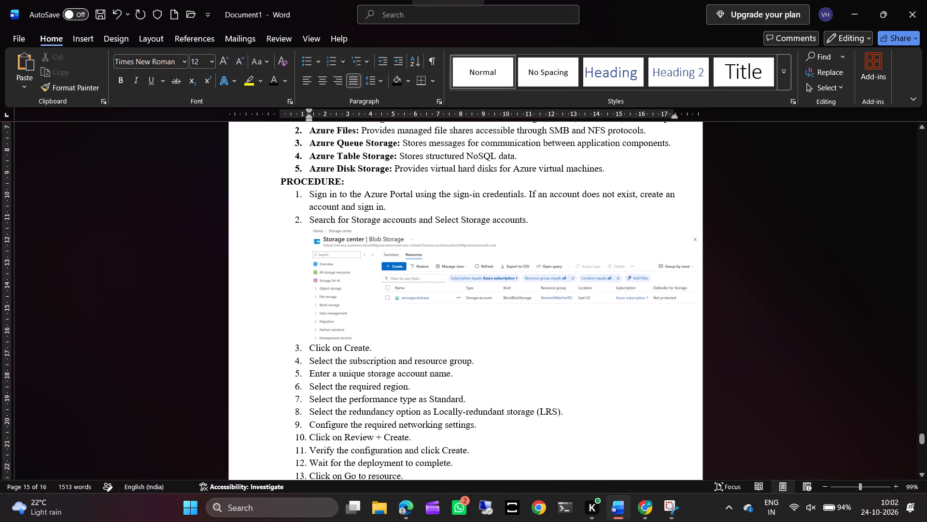
Shrink the pasted Storage center screenshot to fit within the margins, centre it, and stretch it slightly taller and wider.
left_click(432, 294)
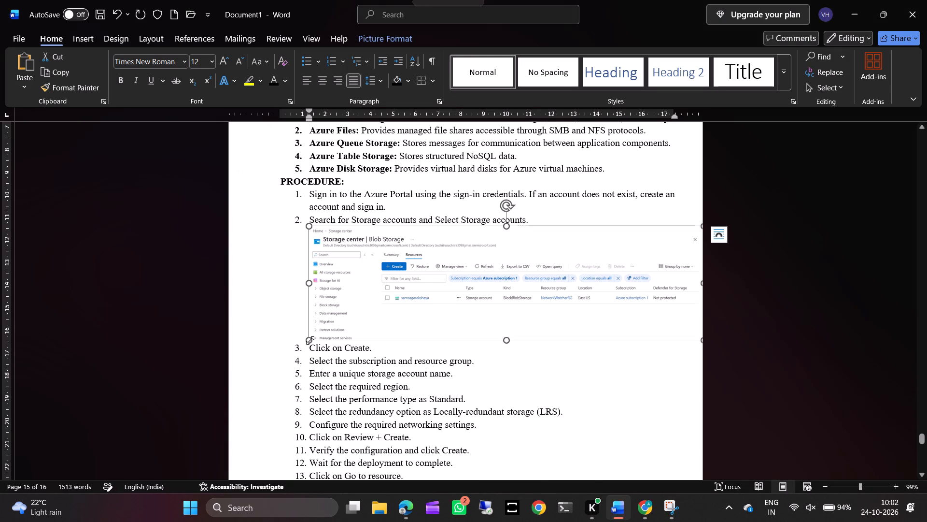
left_click_drag(310, 340, 435, 308)
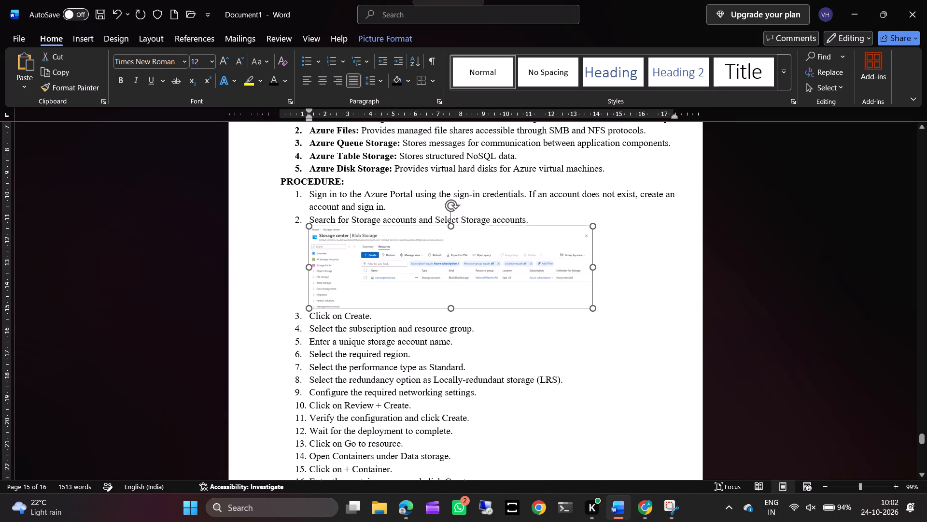
left_click_drag(435, 308, 434, 308)
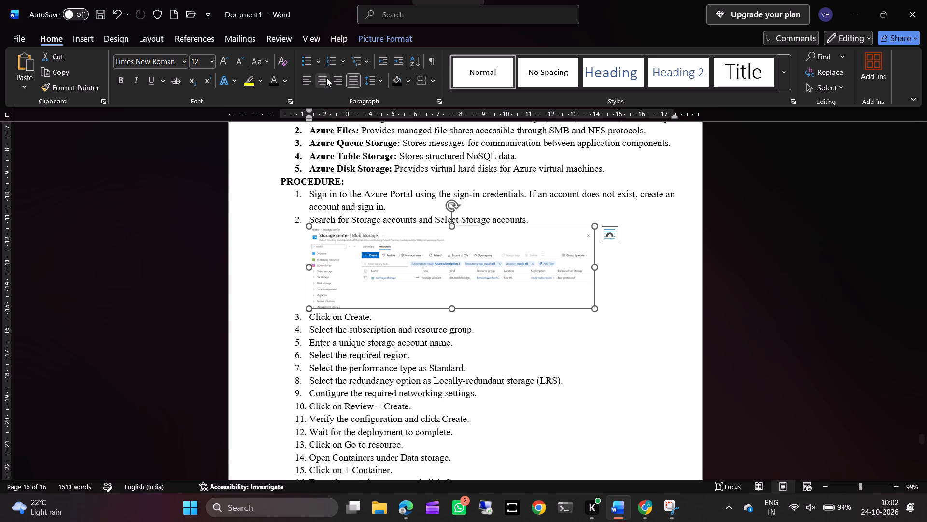
left_click(326, 78)
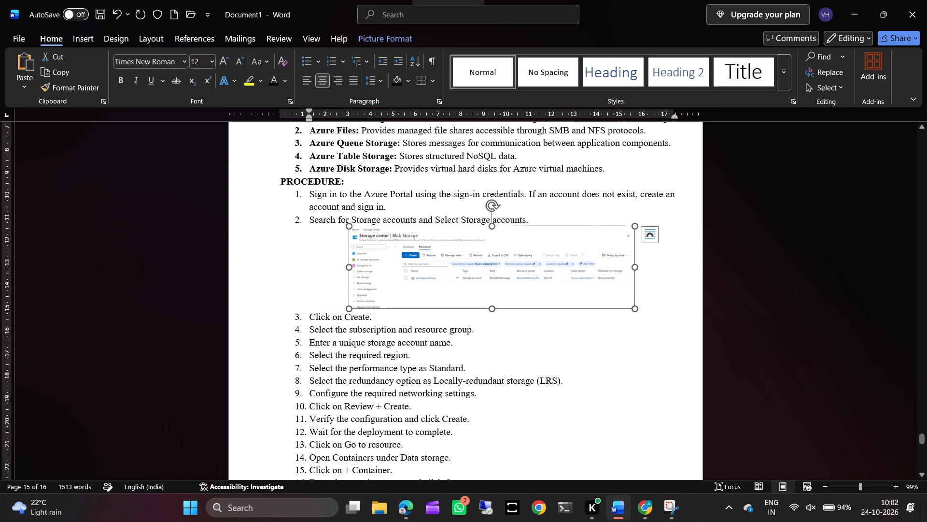
left_click_drag(493, 312, 500, 328)
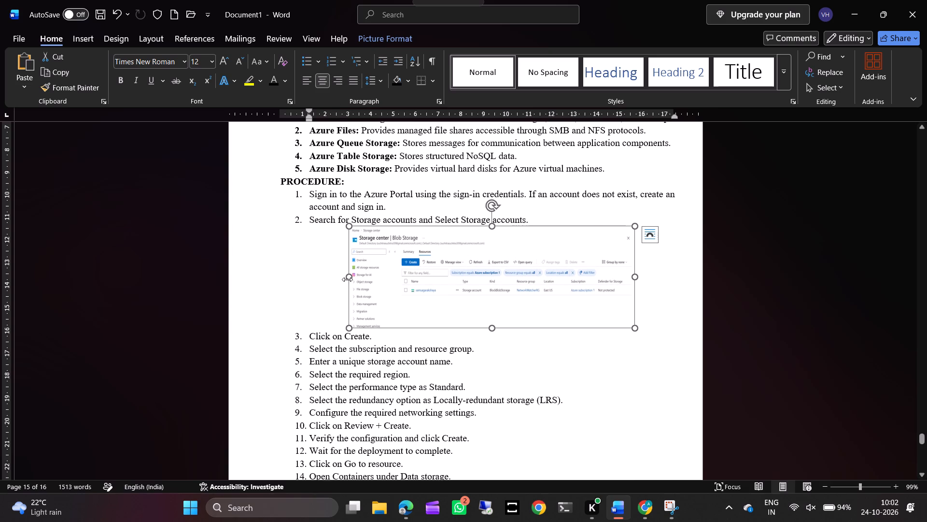
left_click_drag(347, 279, 337, 279)
left_click(450, 345)
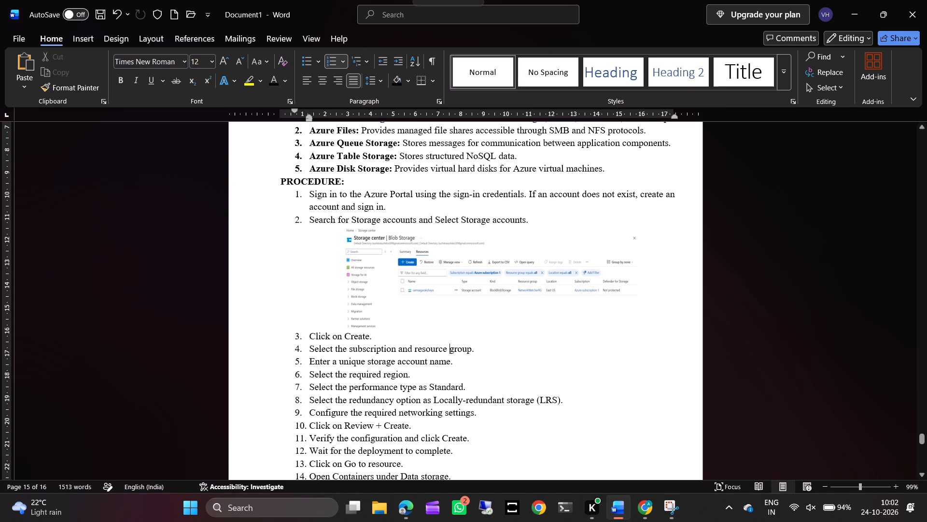
left_click(479, 352)
Switch to the Azure portal in Chrome and open the Create a storage account form from Storage center.
left_click(646, 511)
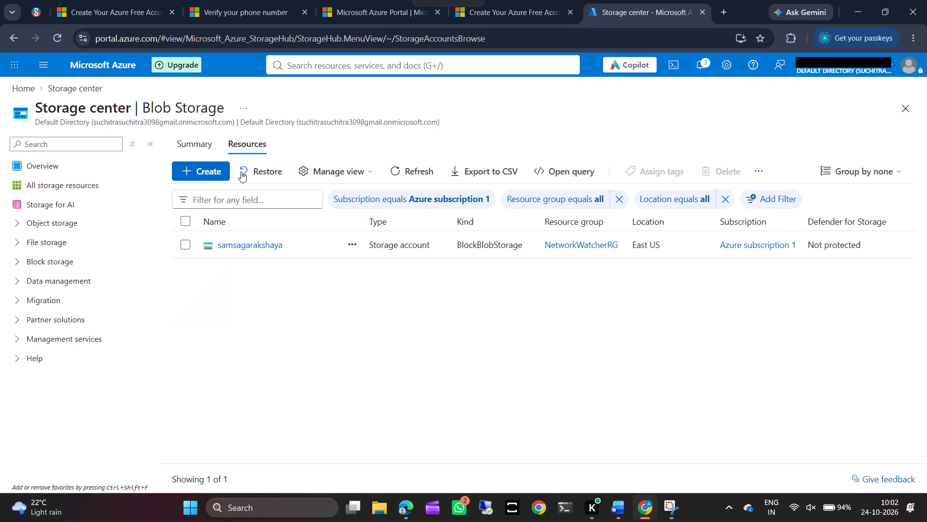
left_click(222, 169)
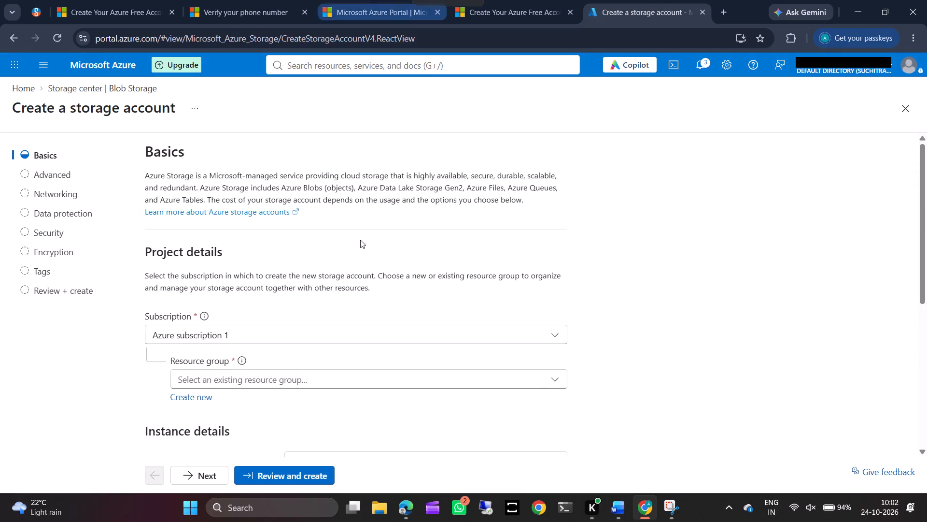
Put the computer to sleep.
left_click(192, 501)
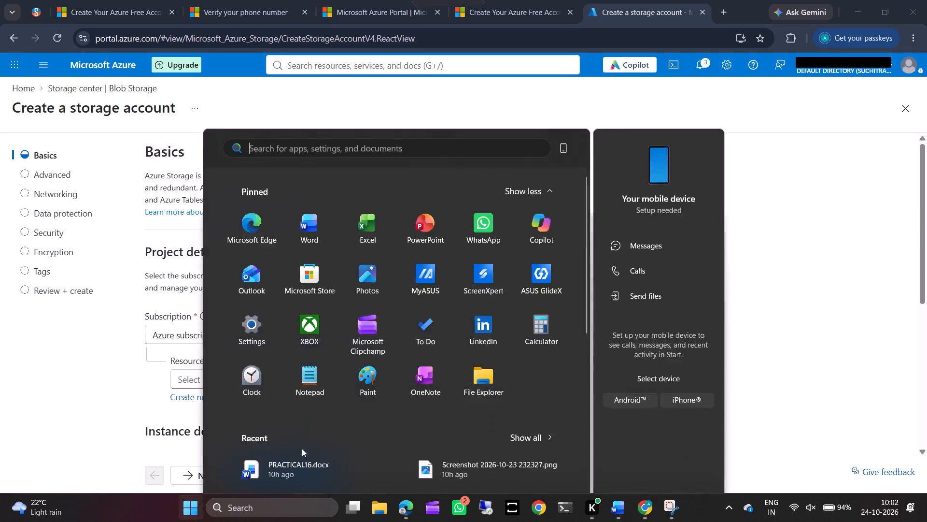
left_click(547, 466)
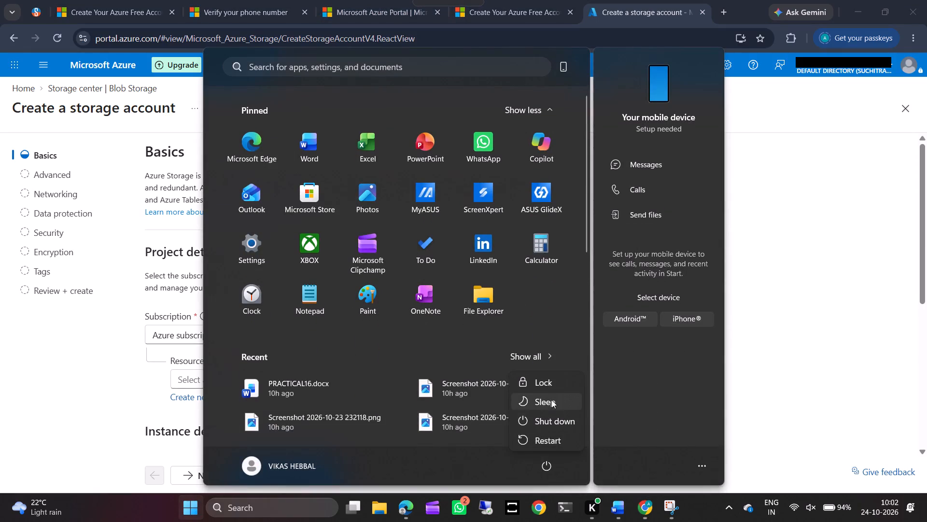
left_click(551, 399)
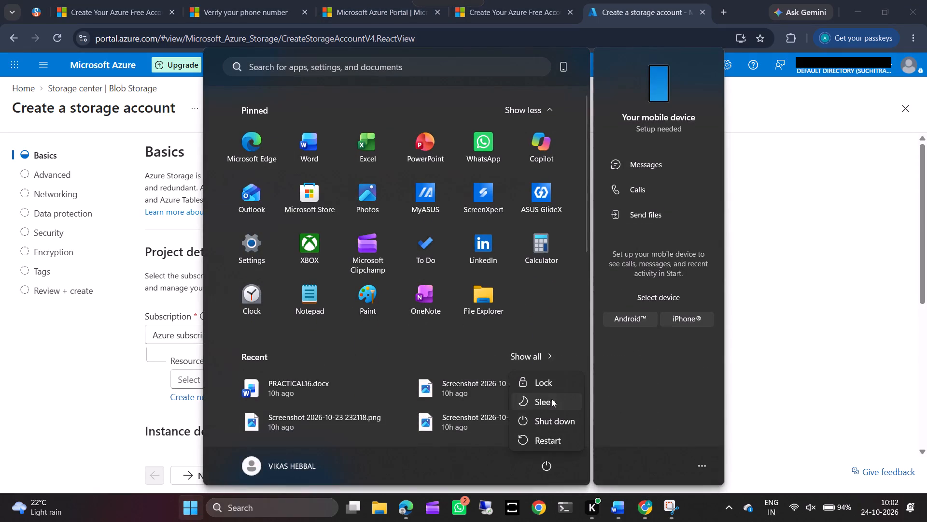